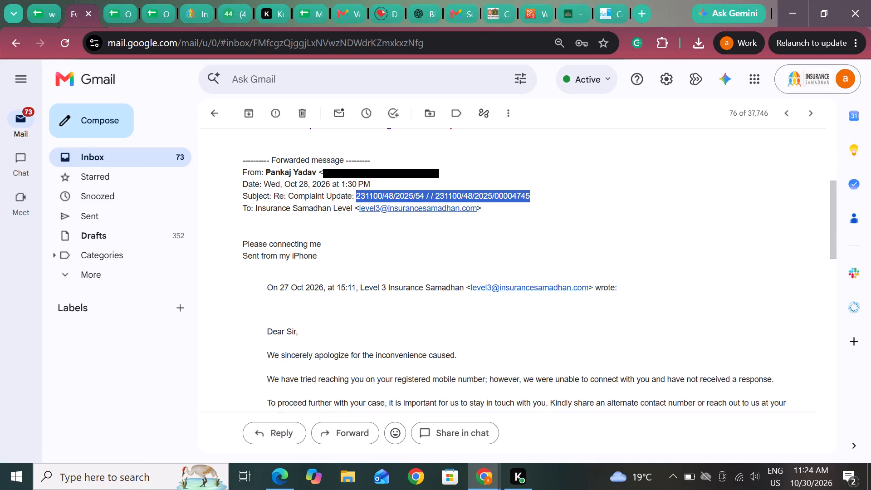
{"action": "key", "text": "ctrl+c"}
{"action": "key", "text": "ctrl+c"}
{"action": "left_click", "coordinate": [201, 18]}
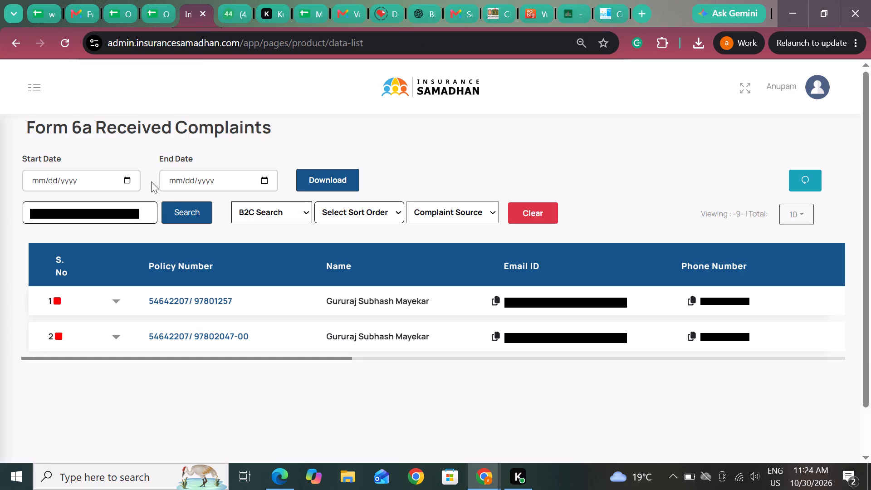
{"action": "triple_click", "coordinate": [106, 213]}
{"action": "key", "text": "ctrl+v"}
{"action": "left_click", "coordinate": [171, 217]}
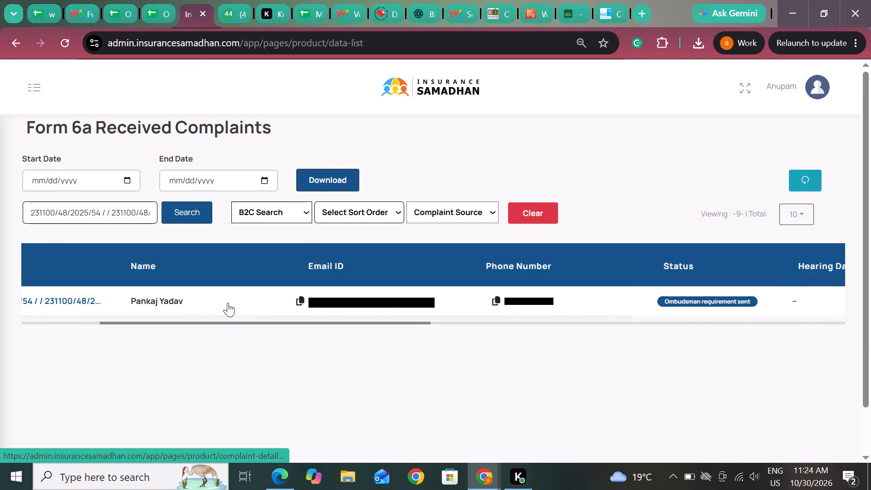
Copy the complainant's phone number from the matching row of the complaints list.
{"action": "scroll", "coordinate": [308, 299], "scroll_direction": "left", "scroll_amount": 1}
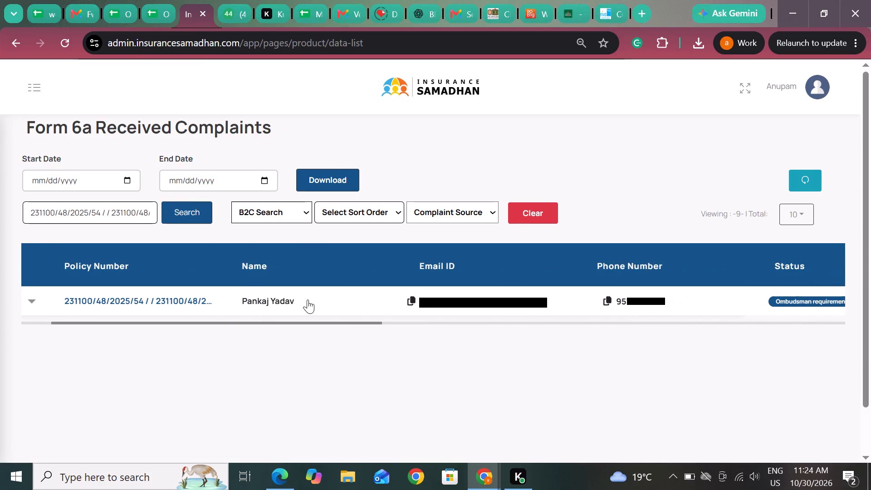
{"action": "scroll", "coordinate": [308, 299], "scroll_direction": "left", "scroll_amount": 2}
{"action": "scroll", "coordinate": [506, 298], "scroll_direction": "left", "scroll_amount": 1}
{"action": "left_click", "coordinate": [519, 300]}
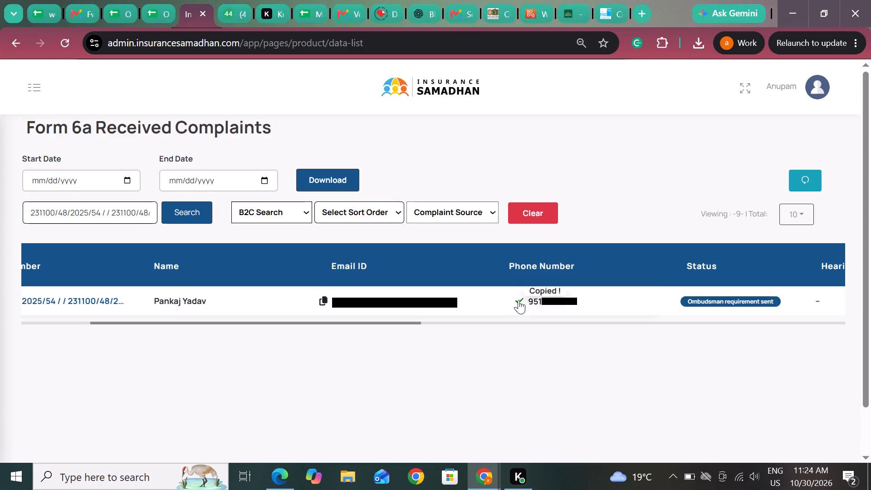
Switch to the Smartflo dialer and call the customer using the phone number copied from the complaint record.
{"action": "left_click", "coordinate": [524, 22]}
{"action": "scroll", "coordinate": [524, 22], "scroll_direction": "left", "scroll_amount": 1}
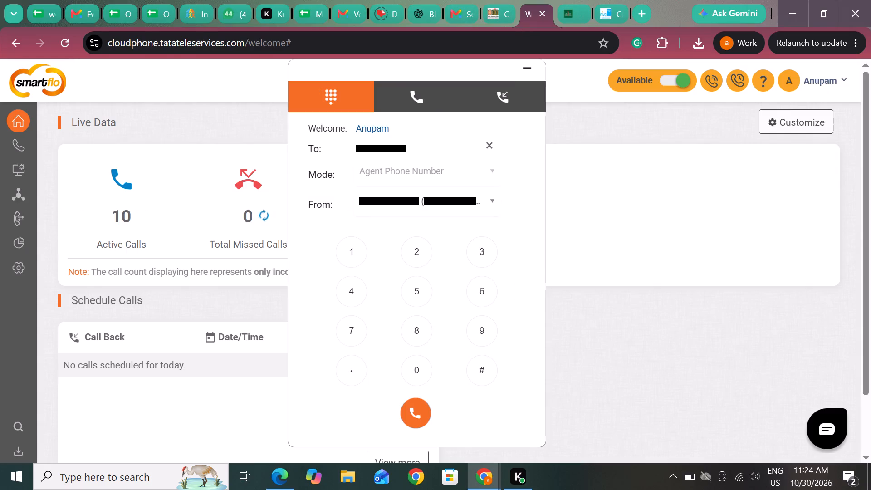
{"action": "double_click", "coordinate": [398, 148], "text": "ctrl"}
{"action": "key", "text": "ctrl+v"}
{"action": "left_click", "coordinate": [417, 407]}
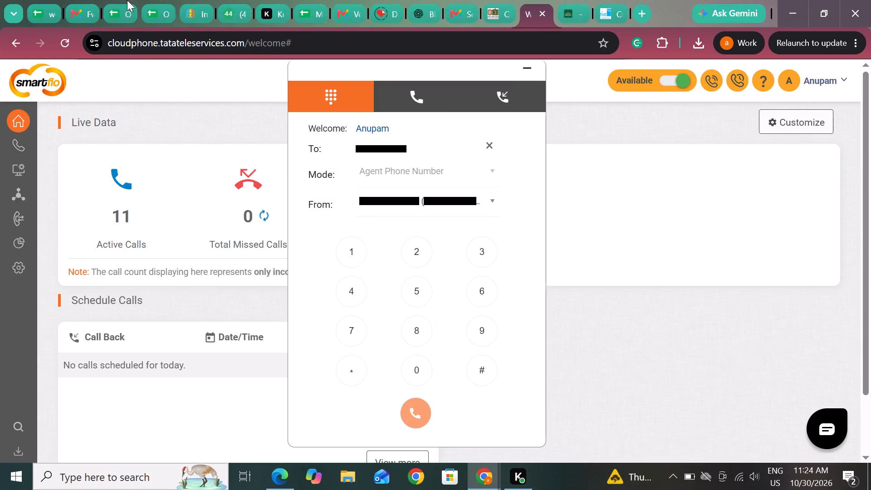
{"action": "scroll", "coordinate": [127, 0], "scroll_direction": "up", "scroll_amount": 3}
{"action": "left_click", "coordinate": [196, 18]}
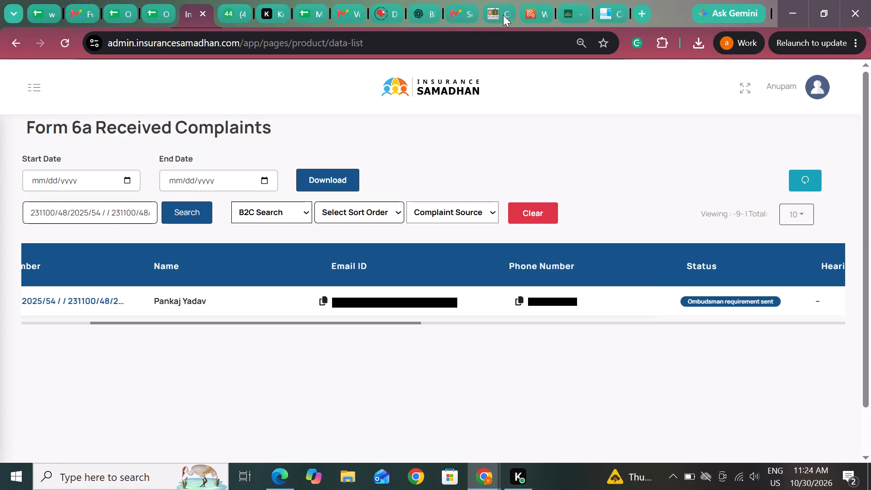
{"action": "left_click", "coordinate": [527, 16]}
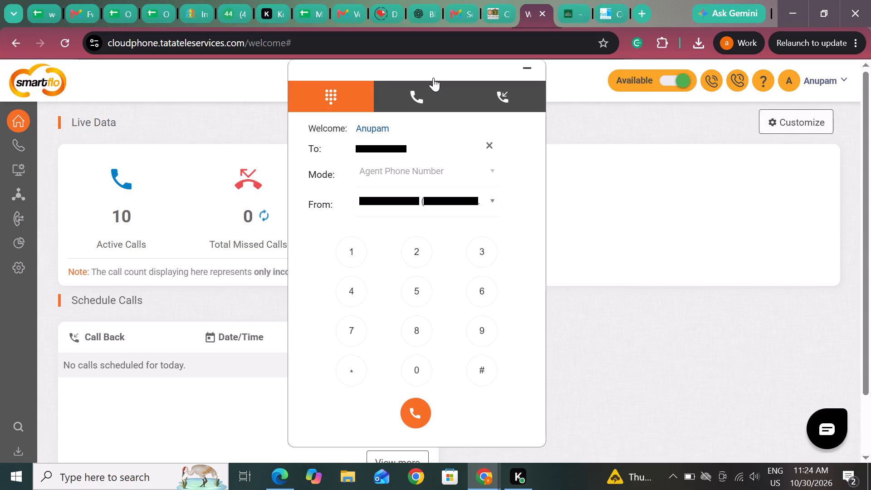
{"action": "left_click", "coordinate": [190, 8]}
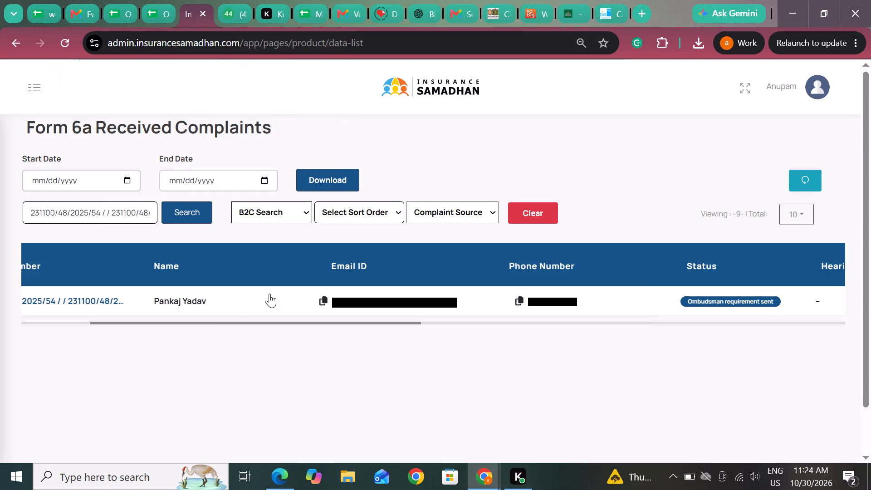
{"action": "left_click_drag", "start_coordinate": [191, 322], "coordinate": [129, 323]}
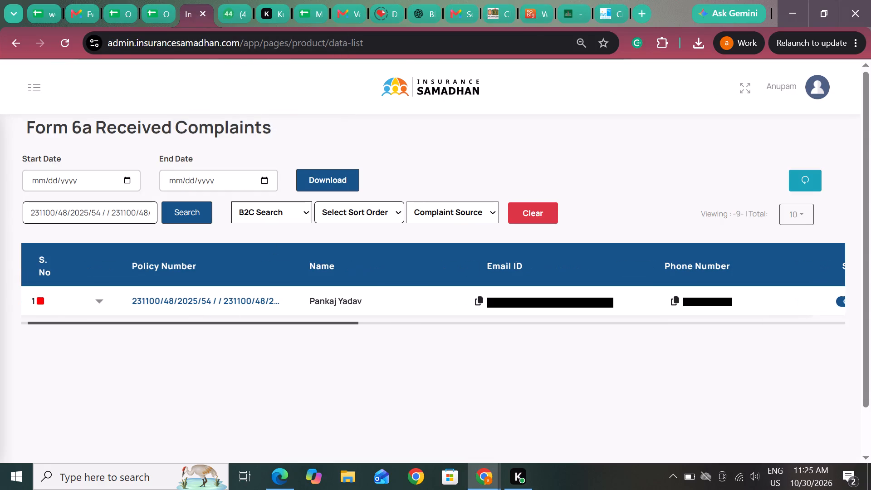
{"action": "left_click_drag", "start_coordinate": [129, 323], "coordinate": [237, 329]}
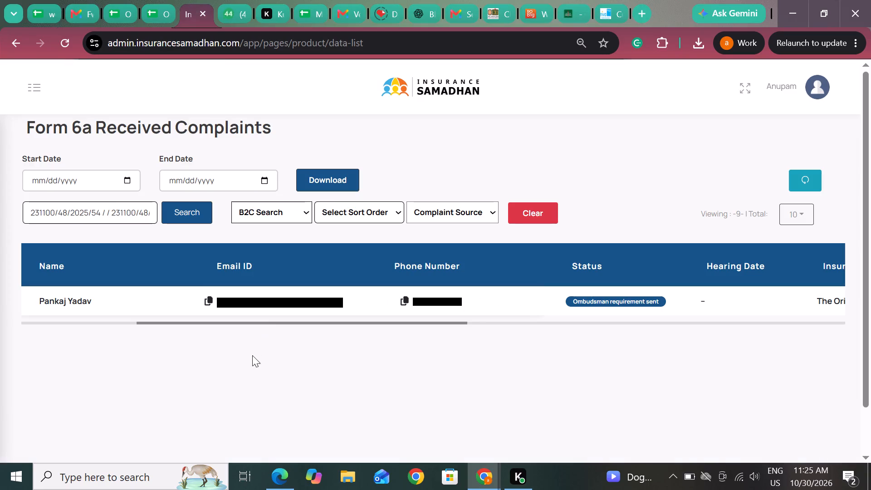
{"action": "left_click", "coordinate": [129, 323]}
{"action": "left_click", "coordinate": [211, 299]}
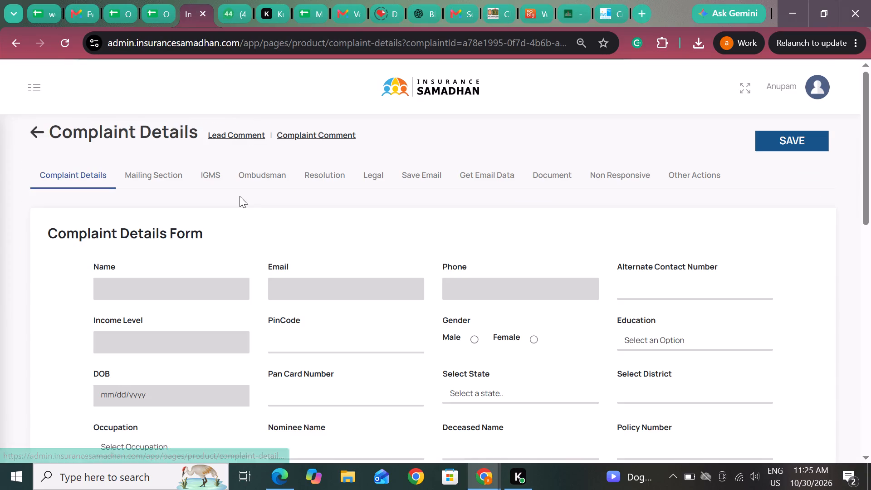
{"action": "left_click", "coordinate": [250, 172]}
{"action": "scroll", "coordinate": [253, 240], "scroll_direction": "down", "scroll_amount": 9}
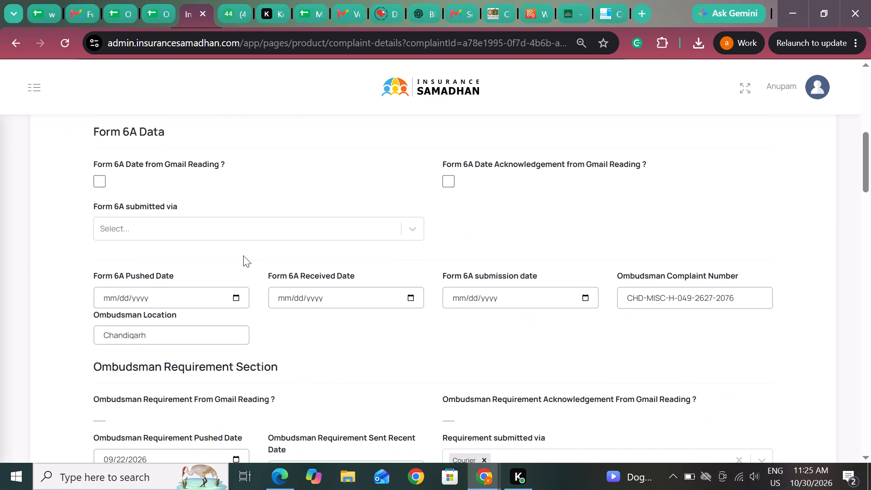
{"action": "scroll", "coordinate": [243, 255], "scroll_direction": "down", "scroll_amount": 2}
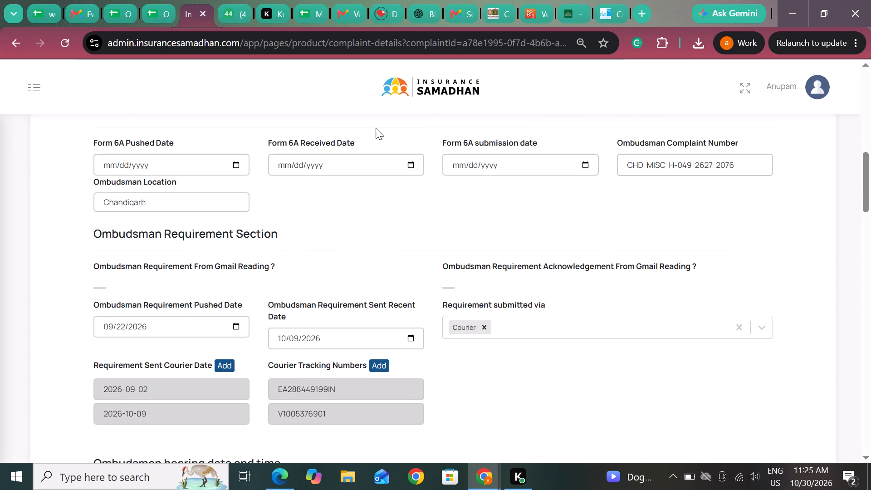
{"action": "scroll", "coordinate": [570, 264], "scroll_direction": "up", "scroll_amount": 13}
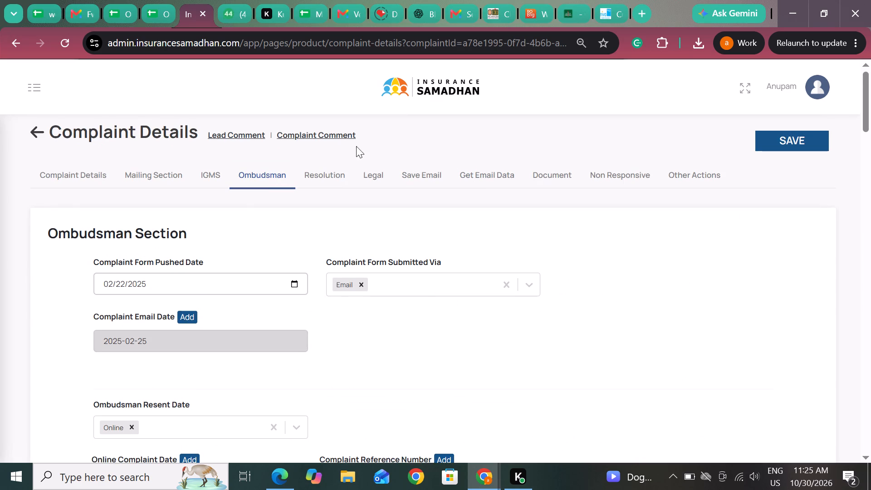
Review the complaint's Ombudsman section, including the hearing details and the Ombudsman follow-up history.
{"action": "scroll", "coordinate": [298, 232], "scroll_direction": "down", "scroll_amount": 12}
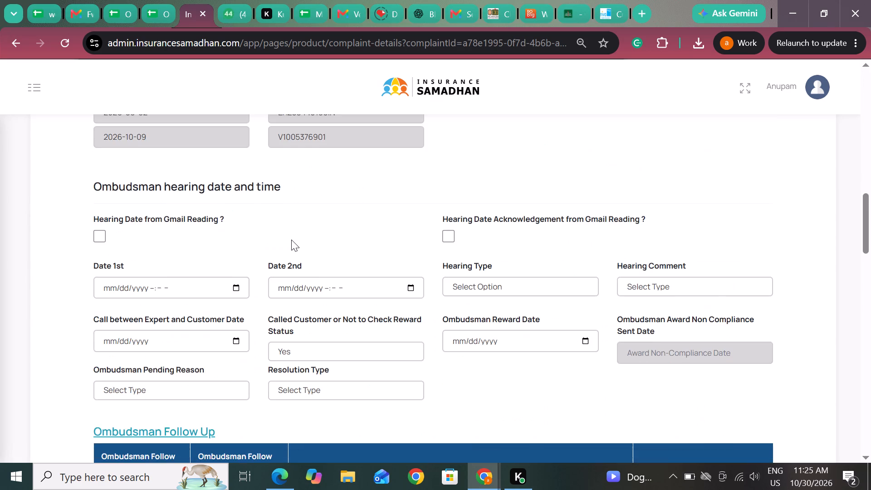
{"action": "scroll", "coordinate": [291, 240], "scroll_direction": "down", "scroll_amount": 15}
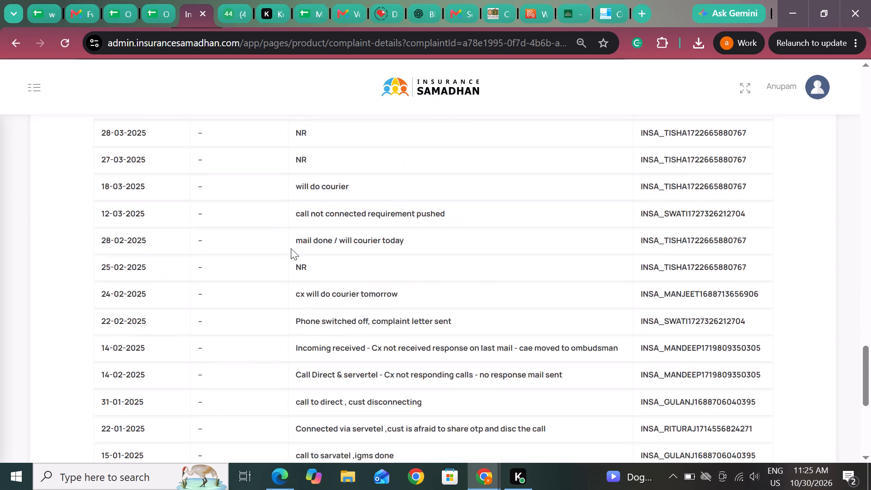
{"action": "scroll", "coordinate": [291, 249], "scroll_direction": "down", "scroll_amount": 19}
{"action": "scroll", "coordinate": [224, 336], "scroll_direction": "up", "scroll_amount": 12}
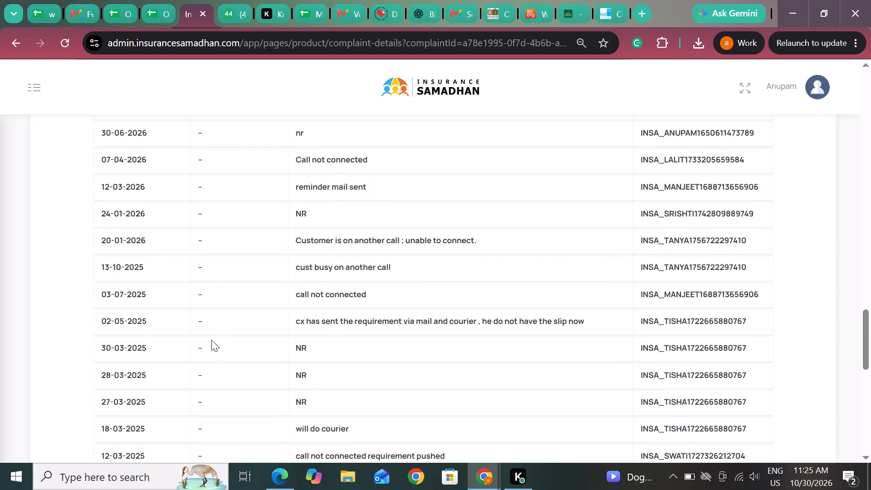
{"action": "scroll", "coordinate": [244, 327], "scroll_direction": "up", "scroll_amount": 9}
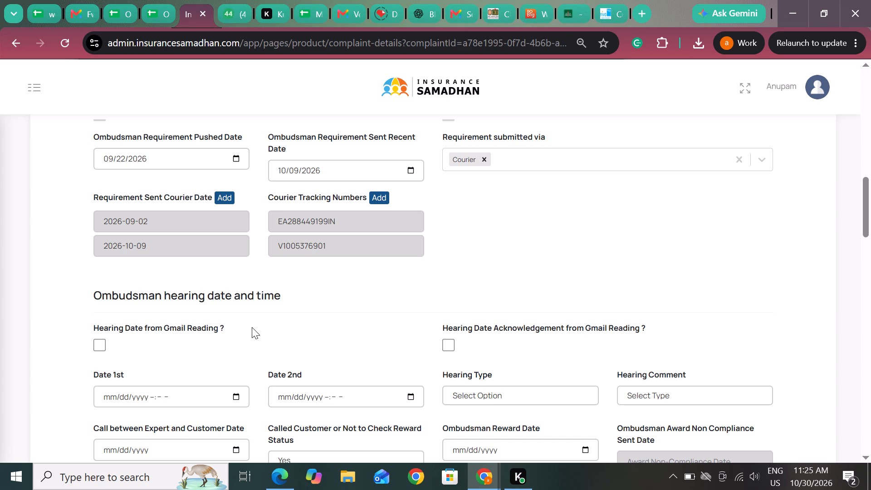
Open the complaint's communication log and start a new complaint comment, ready for its description.
{"action": "scroll", "coordinate": [538, 276], "scroll_direction": "up", "scroll_amount": 12}
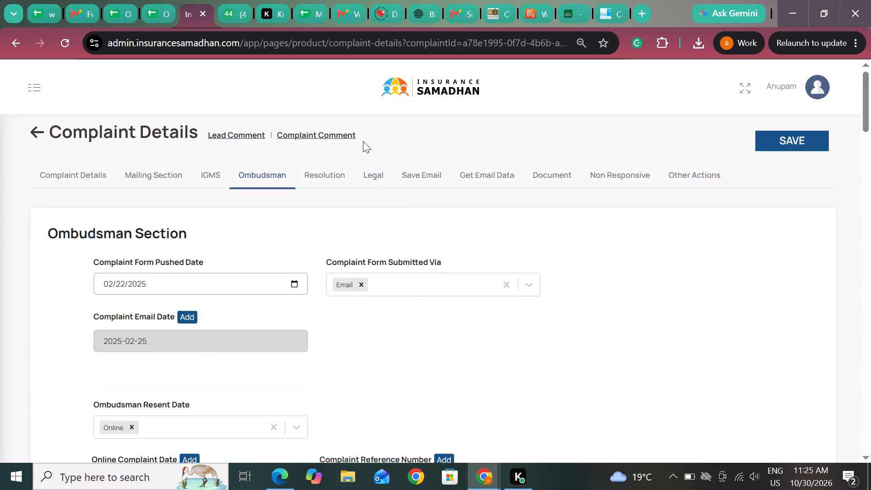
{"action": "left_click", "coordinate": [345, 137]}
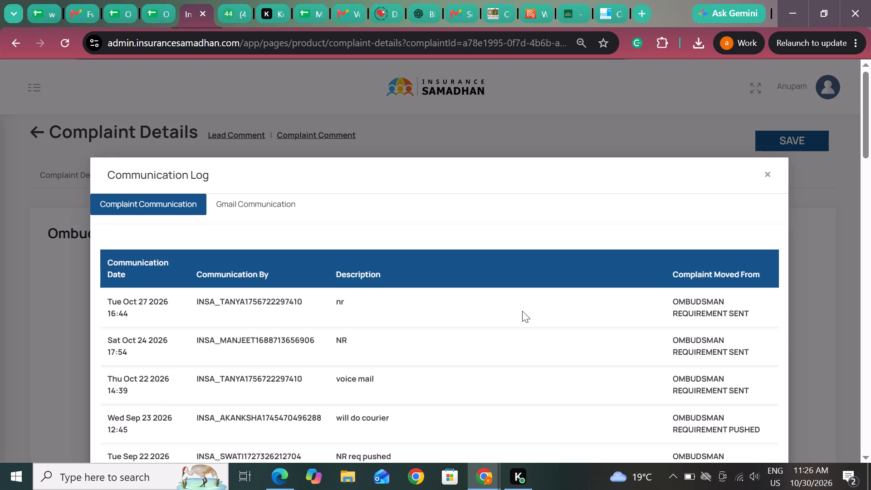
{"action": "scroll", "coordinate": [520, 312], "scroll_direction": "down", "scroll_amount": 16}
{"action": "scroll", "coordinate": [495, 413], "scroll_direction": "down", "scroll_amount": 12}
{"action": "left_click", "coordinate": [498, 429]}
{"action": "left_click", "coordinate": [400, 336]}
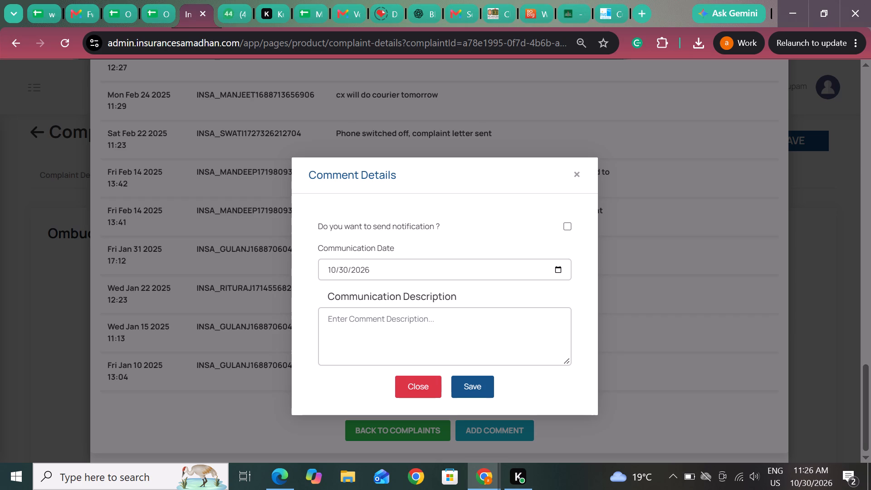
Enter "connected for 6A" as the communication description of the new complaint comment.
{"action": "key", "text": "c"}
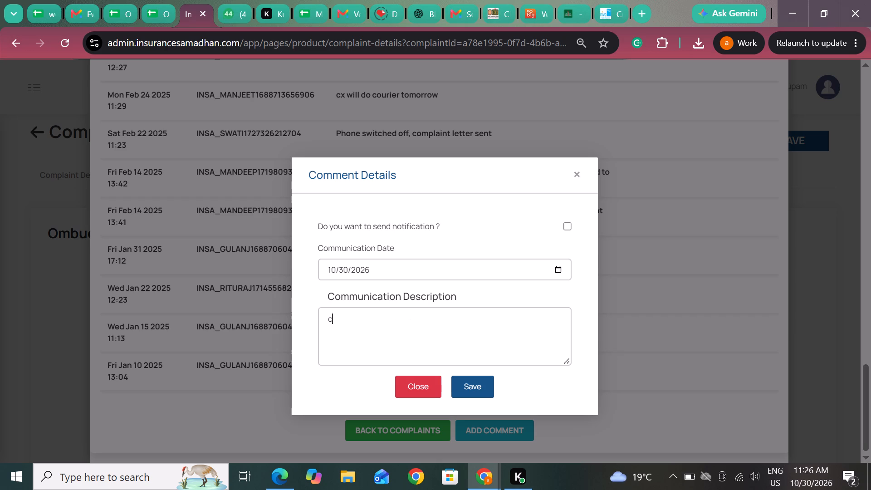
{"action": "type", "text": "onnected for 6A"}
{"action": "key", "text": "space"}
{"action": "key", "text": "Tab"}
Save the new comment to the complaint's communication log.
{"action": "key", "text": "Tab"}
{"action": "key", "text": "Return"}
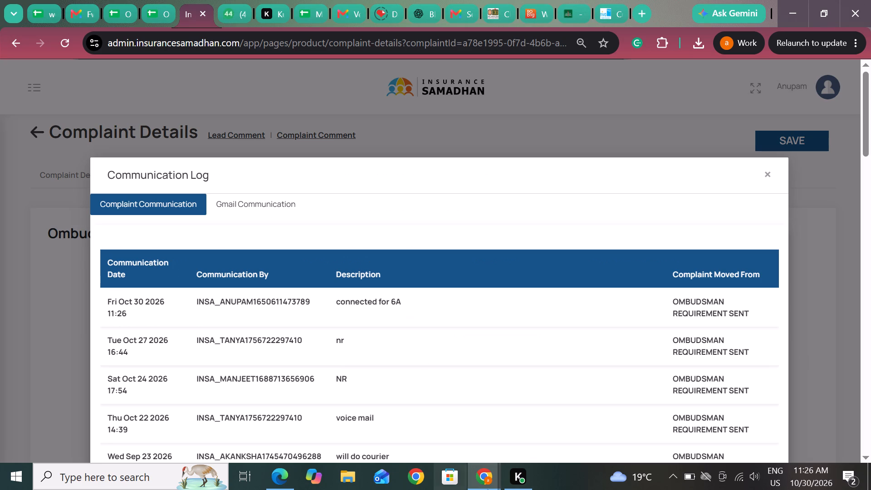
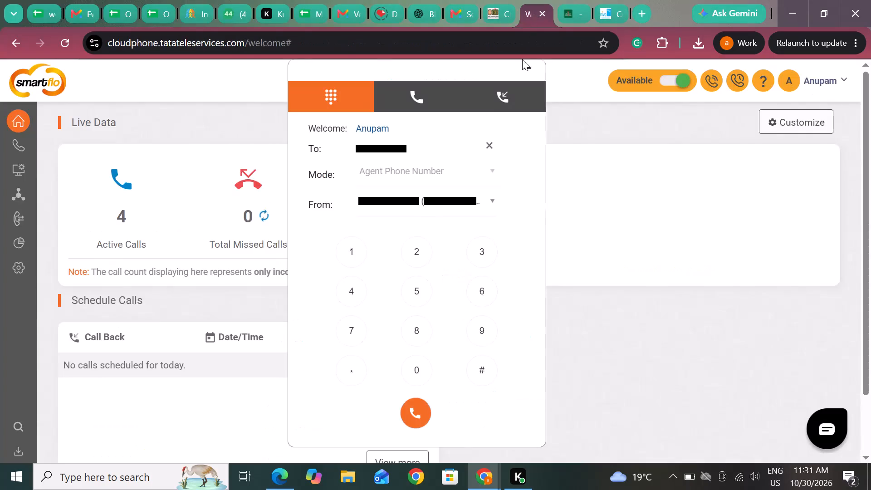
Replace the dialer's destination number with the copied customer phone number and place the call.
{"action": "left_click", "coordinate": [397, 158], "text": "ctrl"}
{"action": "left_click", "coordinate": [398, 137], "text": "ctrl"}
{"action": "triple_click", "coordinate": [397, 156], "text": "ctrl"}
{"action": "key", "text": "ctrl+v"}
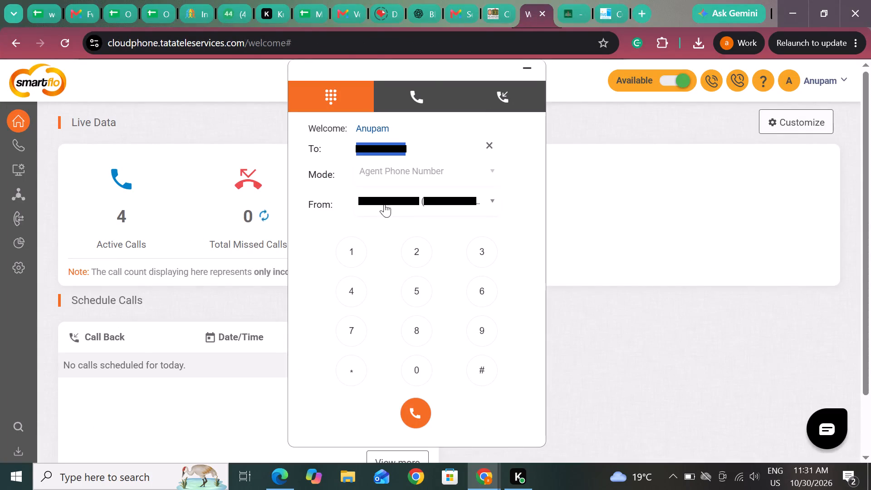
{"action": "triple_click", "coordinate": [374, 148]}
{"action": "key", "text": "ctrl+v"}
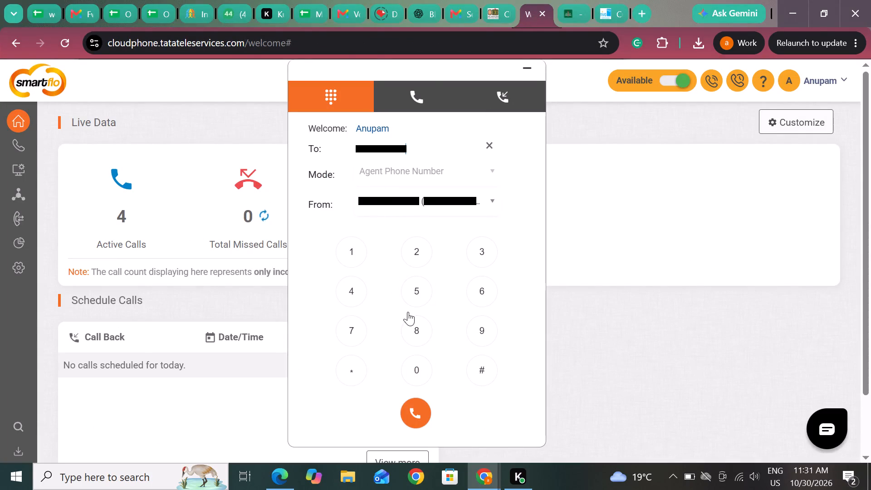
{"action": "left_click", "coordinate": [426, 415]}
{"action": "scroll", "coordinate": [194, 0], "scroll_direction": "up", "scroll_amount": 6}
Switch back to the complaint portal, return to the Form 6a Received Complaints list and examine the customer's row across its columns.
{"action": "left_click", "coordinate": [184, 7]}
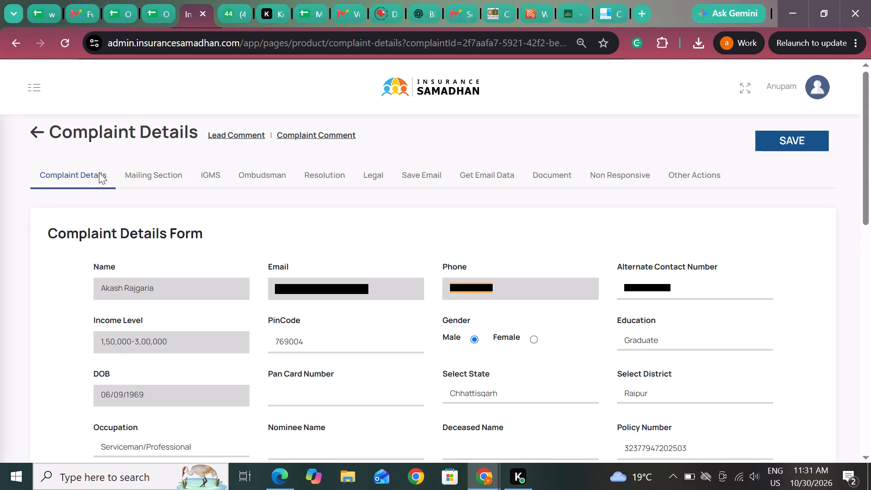
{"action": "left_click", "coordinate": [34, 135]}
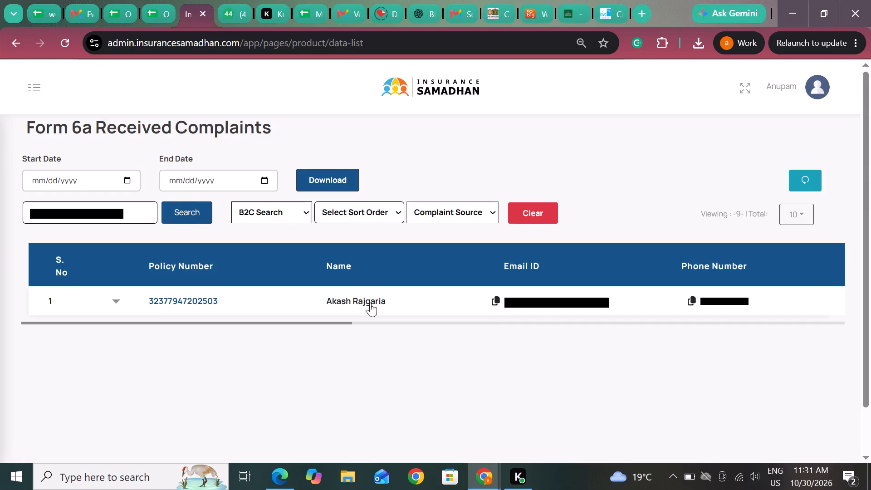
{"action": "scroll", "coordinate": [370, 303], "scroll_direction": "up", "scroll_amount": 2}
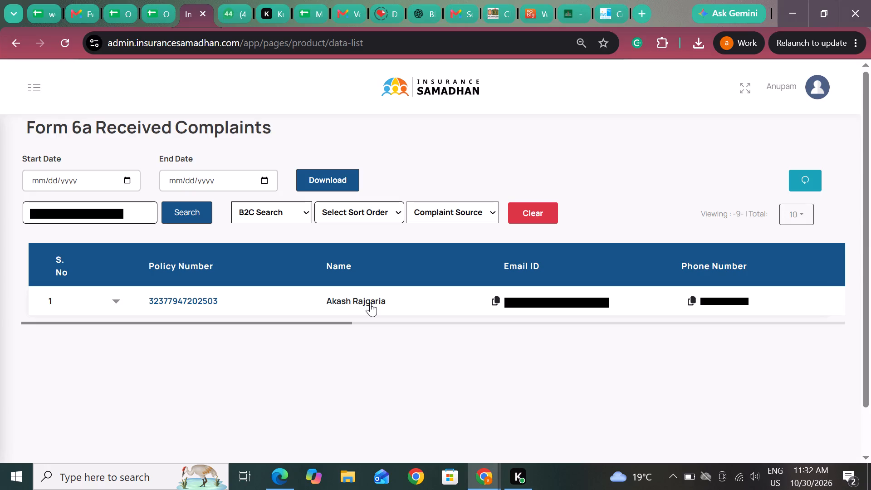
{"action": "scroll", "coordinate": [370, 303], "scroll_direction": "left", "scroll_amount": 1}
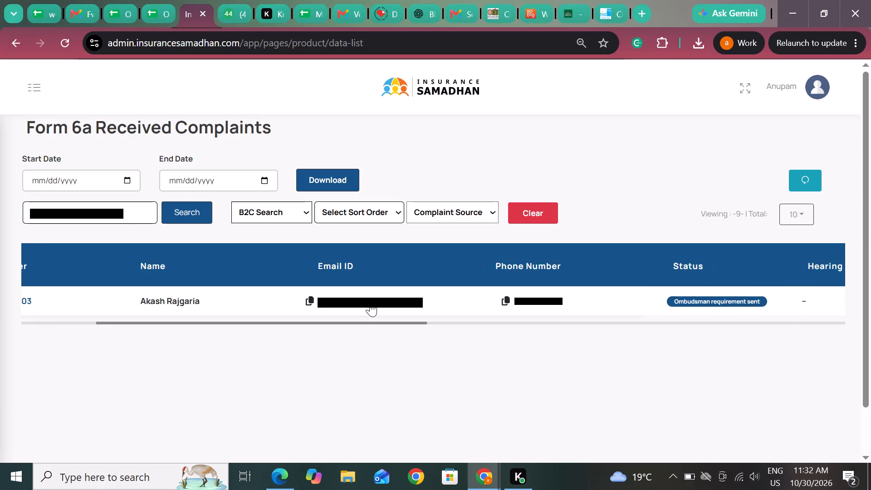
{"action": "scroll", "coordinate": [370, 303], "scroll_direction": "left", "scroll_amount": 2}
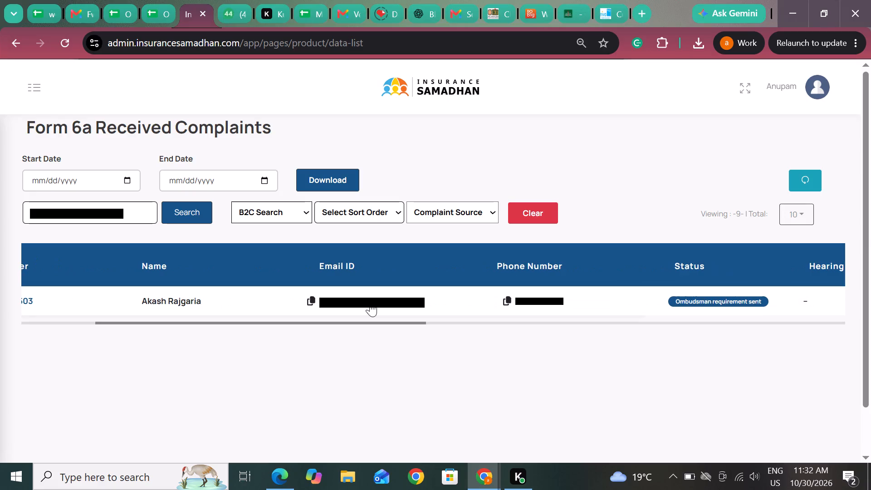
{"action": "scroll", "coordinate": [370, 303], "scroll_direction": "left", "scroll_amount": 1}
{"action": "scroll", "coordinate": [370, 303], "scroll_direction": "up", "scroll_amount": 1}
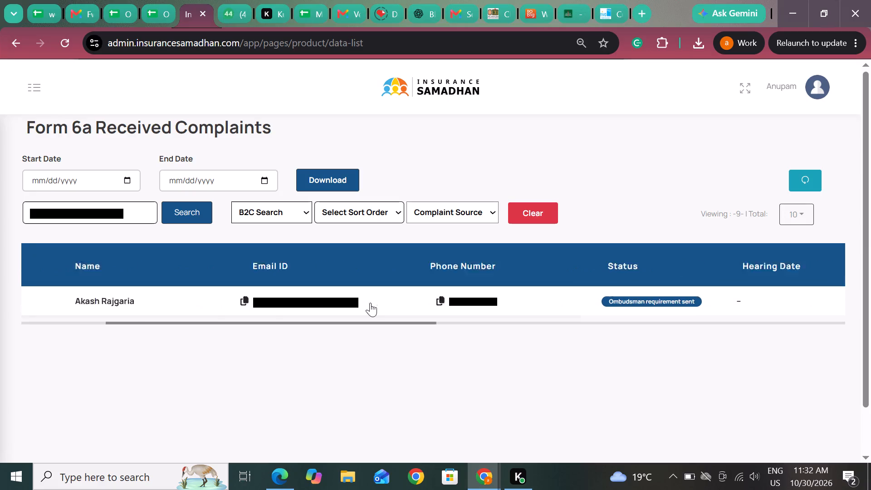
{"action": "scroll", "coordinate": [370, 303], "scroll_direction": "up", "scroll_amount": 1}
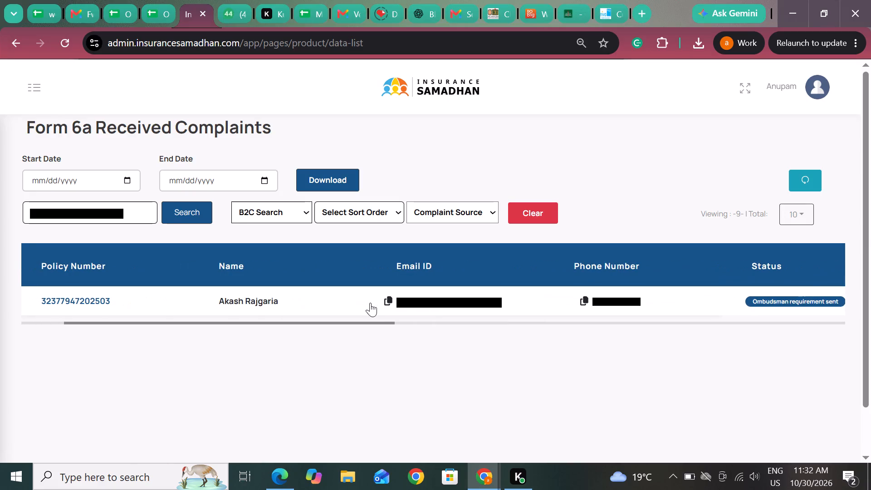
{"action": "scroll", "coordinate": [370, 303], "scroll_direction": "up", "scroll_amount": 1}
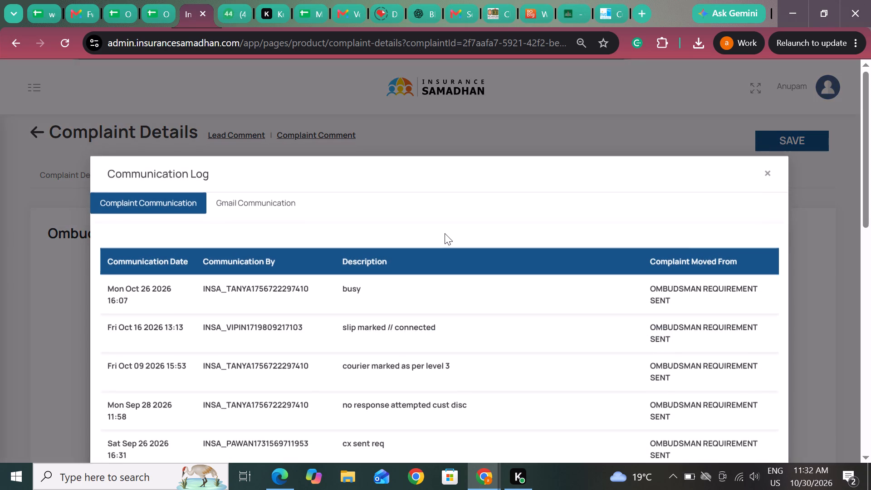
{"action": "left_click", "coordinate": [442, 140]}
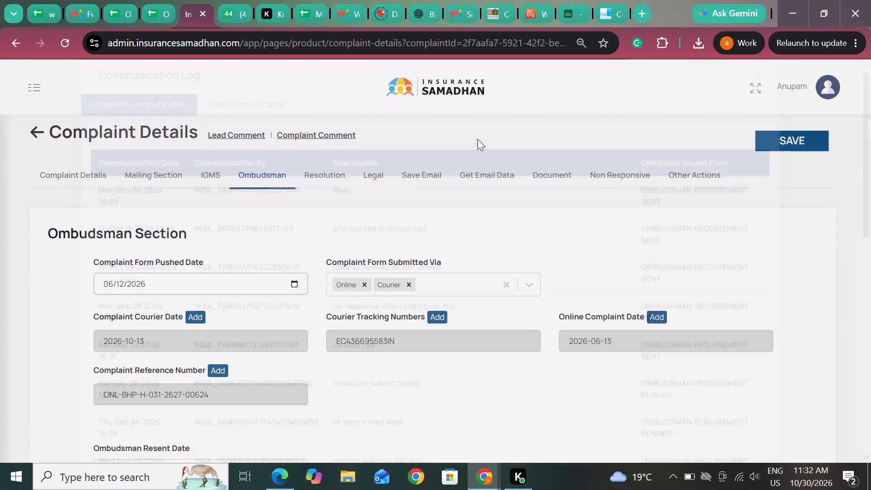
Generate a single reminder mail for the complaint and send the Form 6A reminder to the Ombudsman.
{"action": "left_click", "coordinate": [695, 180]}
{"action": "scroll", "coordinate": [299, 214], "scroll_direction": "down", "scroll_amount": 6}
{"action": "left_click", "coordinate": [87, 229]}
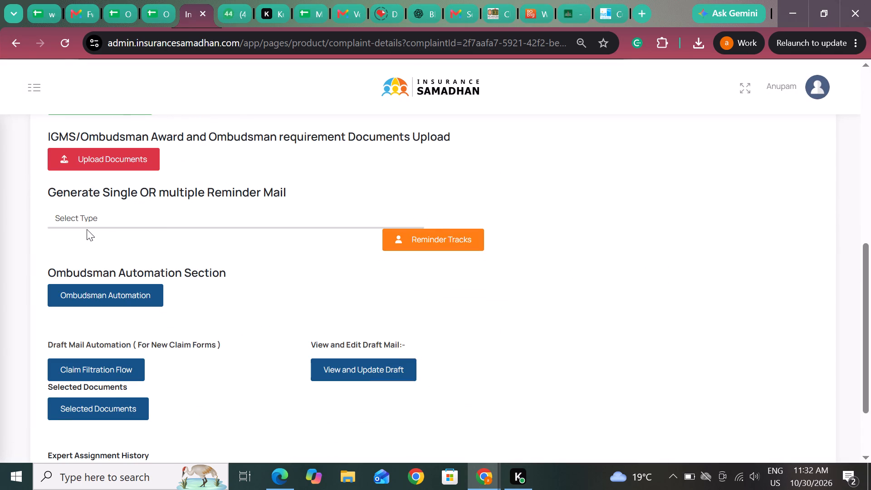
{"action": "left_click", "coordinate": [73, 227]}
{"action": "left_click", "coordinate": [68, 248]}
{"action": "scroll", "coordinate": [305, 222], "scroll_direction": "down", "scroll_amount": 2}
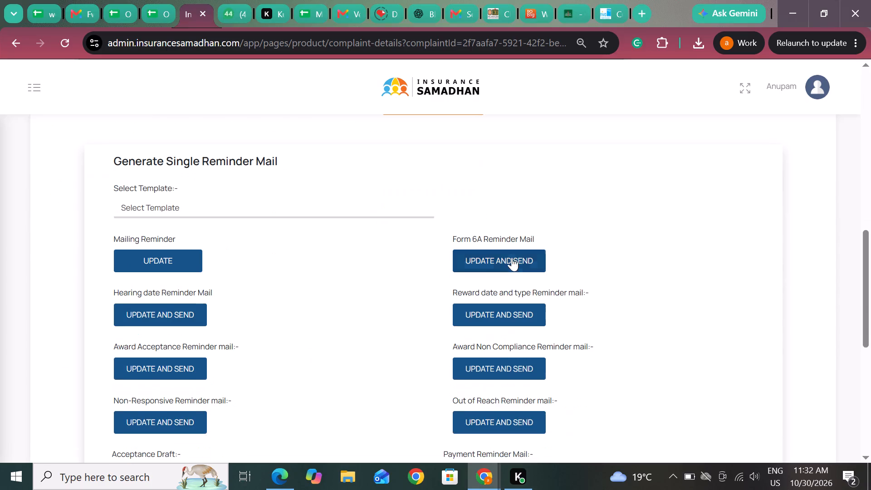
{"action": "left_click", "coordinate": [512, 258]}
{"action": "scroll", "coordinate": [334, 264], "scroll_direction": "down", "scroll_amount": 5}
{"action": "left_click", "coordinate": [459, 437]}
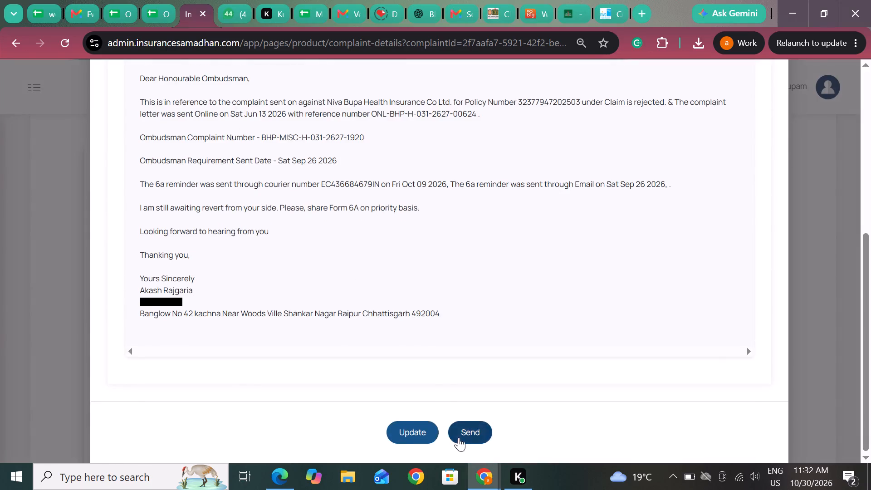
{"action": "left_click", "coordinate": [479, 135]}
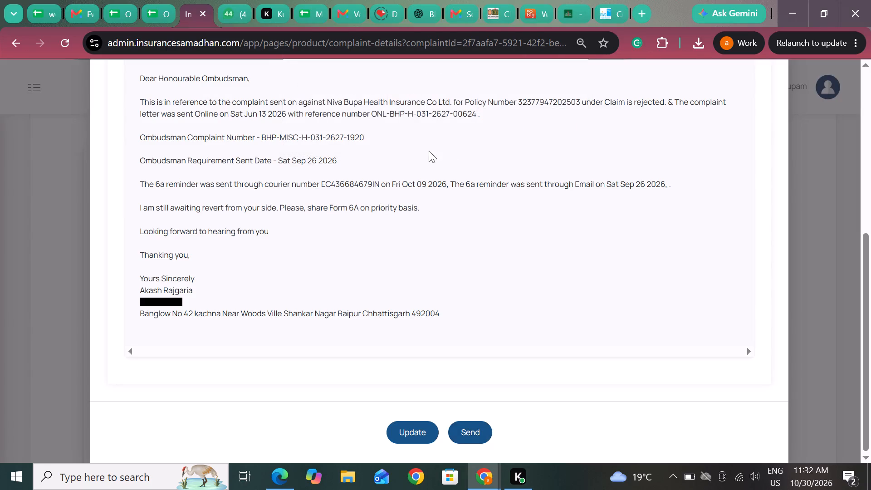
Check the Form 6A data and Ombudsman location in the complaint's Ombudsman section, and save the complaint.
{"action": "scroll", "coordinate": [298, 251], "scroll_direction": "up", "scroll_amount": 14}
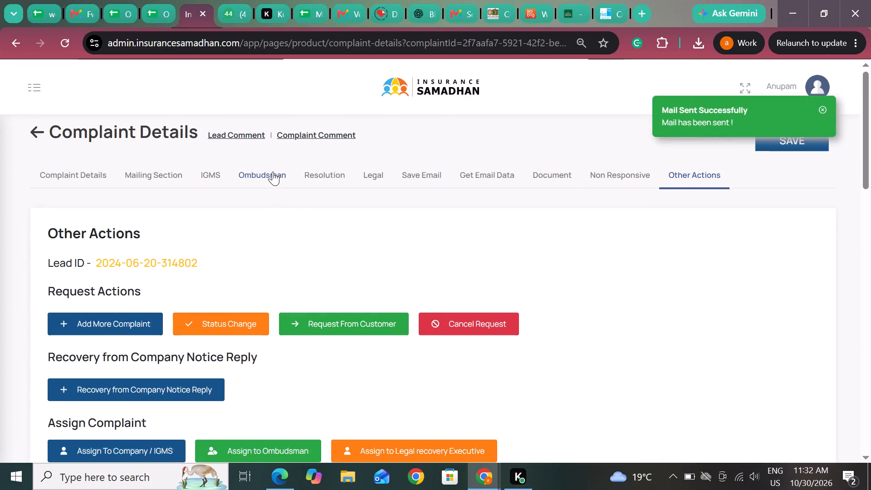
{"action": "left_click", "coordinate": [273, 171]}
{"action": "scroll", "coordinate": [242, 274], "scroll_direction": "down", "scroll_amount": 5}
{"action": "scroll", "coordinate": [184, 276], "scroll_direction": "down", "scroll_amount": 2}
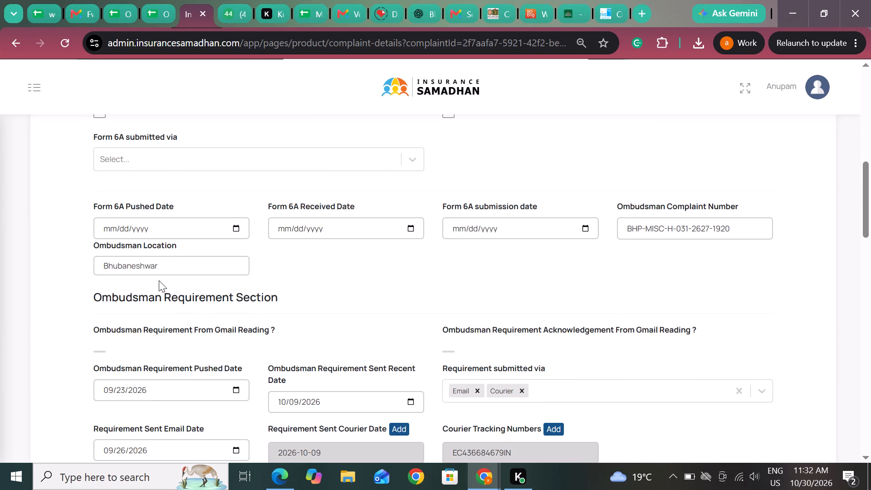
{"action": "left_click", "coordinate": [155, 261]}
{"action": "left_click", "coordinate": [129, 124]}
{"action": "scroll", "coordinate": [464, 280], "scroll_direction": "up", "scroll_amount": 5}
{"action": "scroll", "coordinate": [695, 198], "scroll_direction": "up", "scroll_amount": 5}
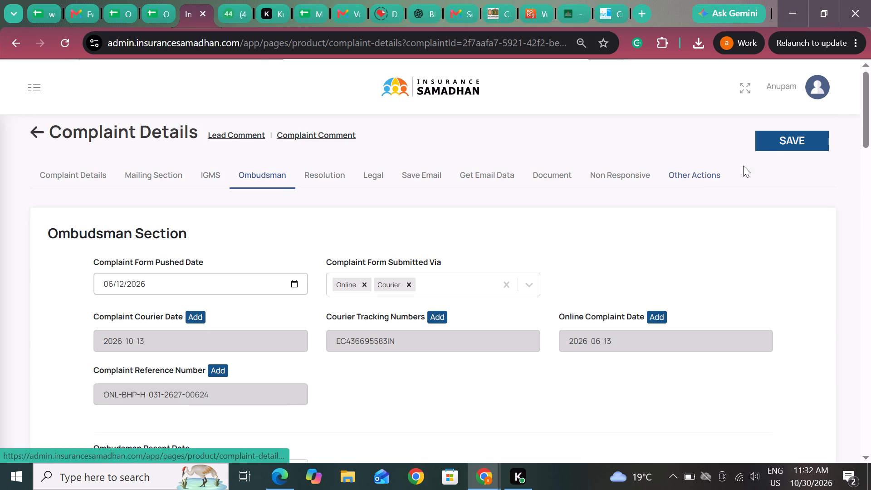
{"action": "left_click", "coordinate": [771, 139]}
Replace the city in the Form 6A Reminder Mail's first recipient address with "bhopal" and update the mail template.
{"action": "left_click", "coordinate": [690, 175]}
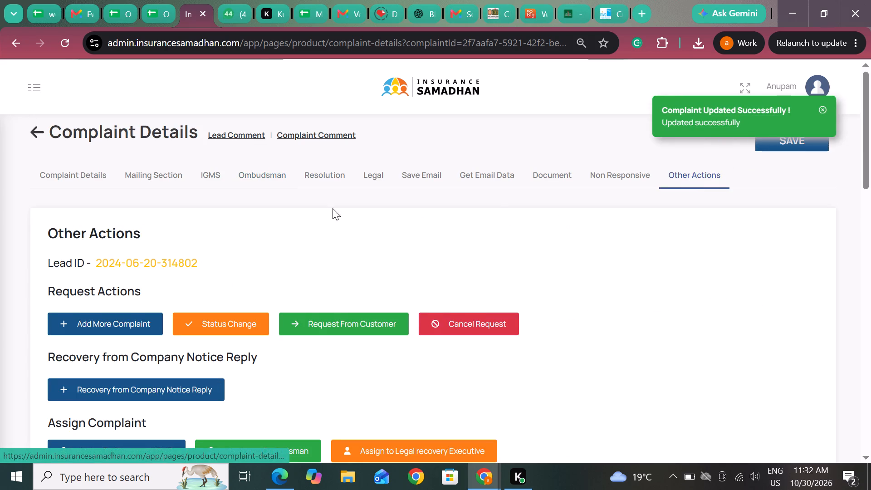
{"action": "scroll", "coordinate": [257, 220], "scroll_direction": "down", "scroll_amount": 6}
{"action": "left_click", "coordinate": [501, 391]}
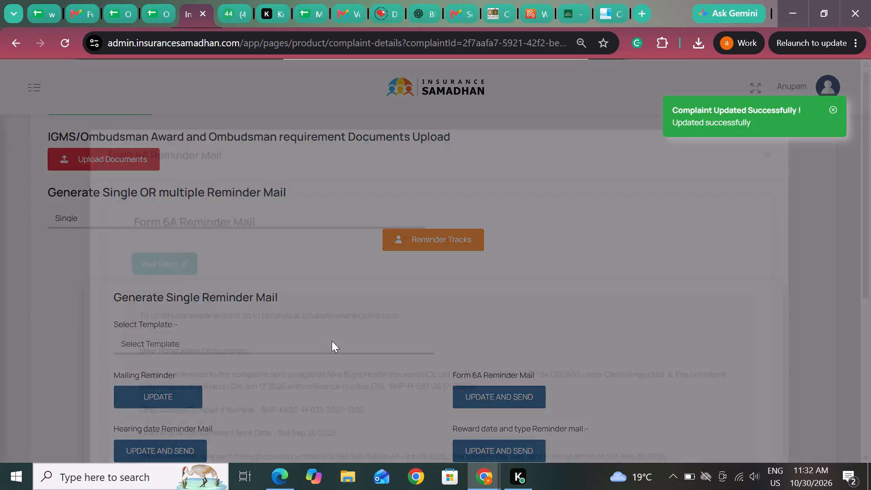
{"action": "double_click", "coordinate": [181, 343]}
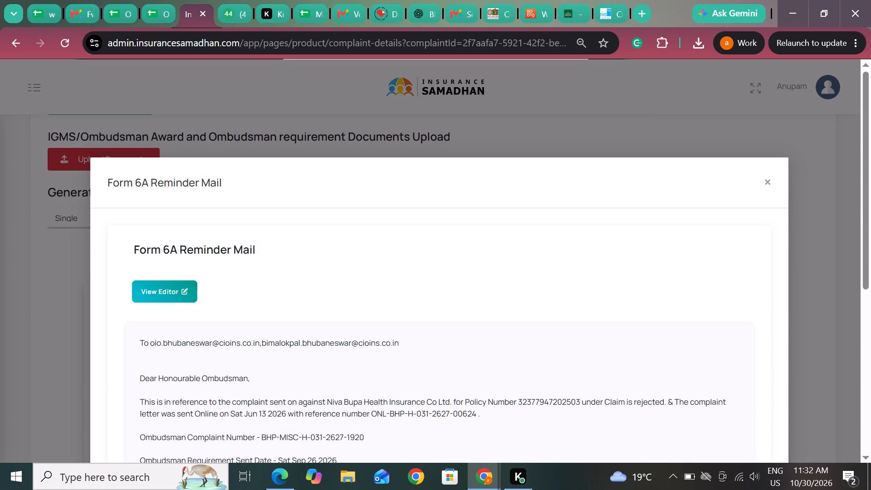
{"action": "key", "text": "BackSpace"}
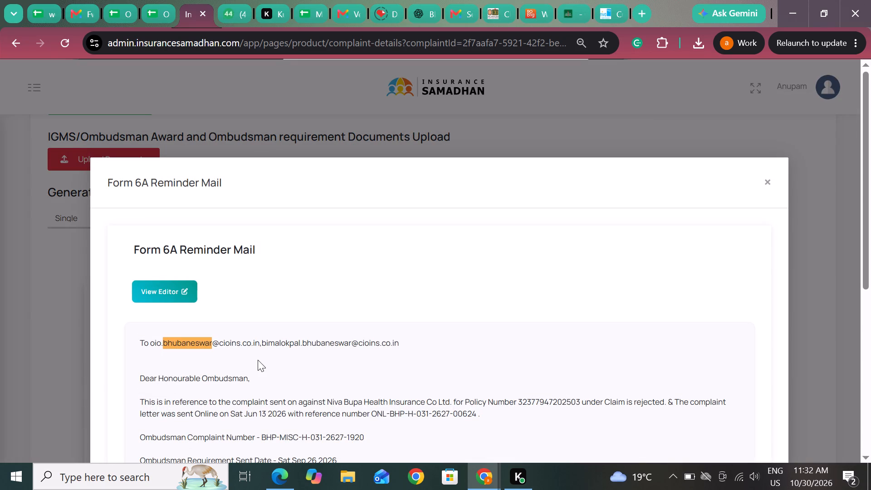
{"action": "left_click", "coordinate": [155, 282]}
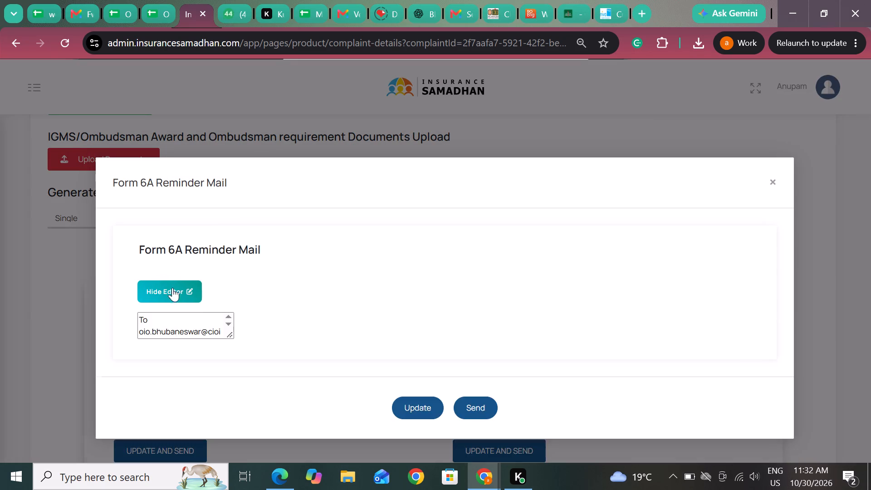
{"action": "double_click", "coordinate": [177, 348]}
{"action": "key", "text": "BackSpace"}
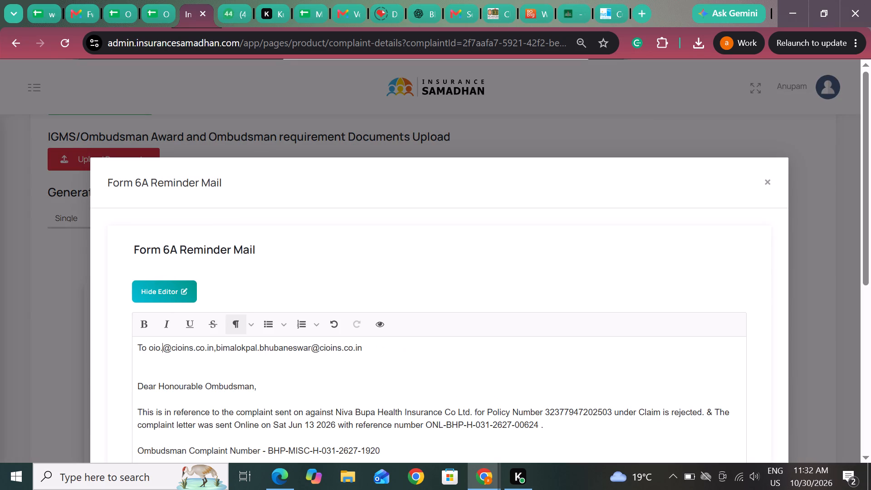
{"action": "type", "text": "bhopal"}
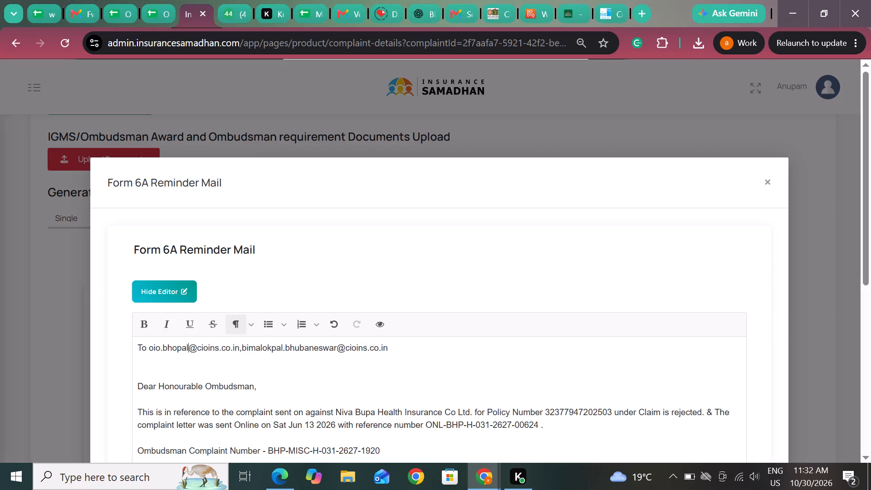
{"action": "left_click", "coordinate": [225, 369]}
{"action": "scroll", "coordinate": [387, 388], "scroll_direction": "down", "scroll_amount": 5}
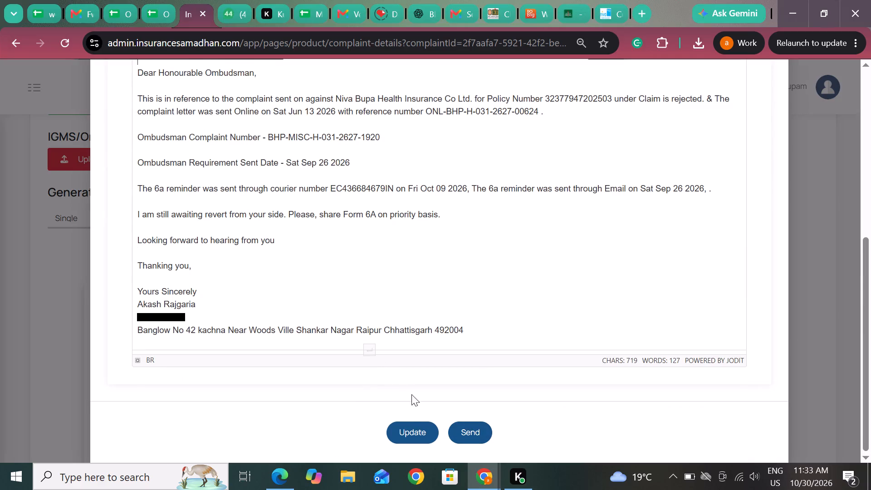
{"action": "left_click", "coordinate": [412, 426]}
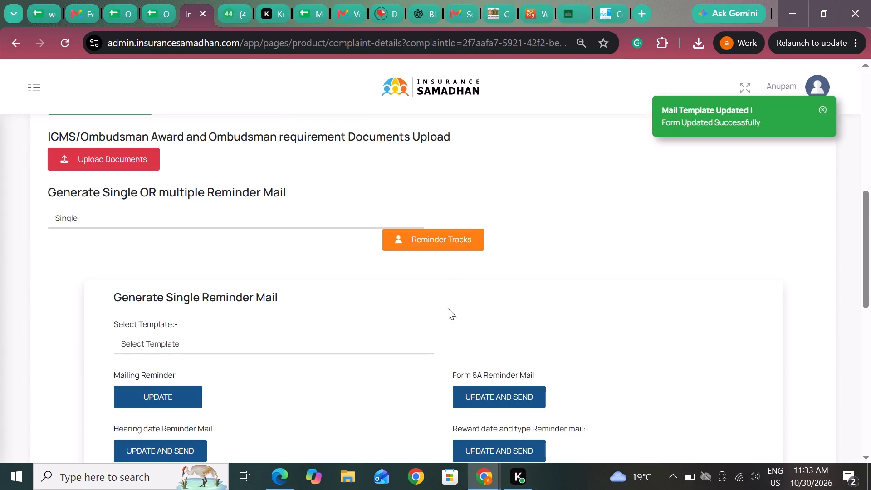
Remove the second recipient address, including its separating comma, from the Form 6A Reminder Mail and send the mail.
{"action": "left_click", "coordinate": [479, 392]}
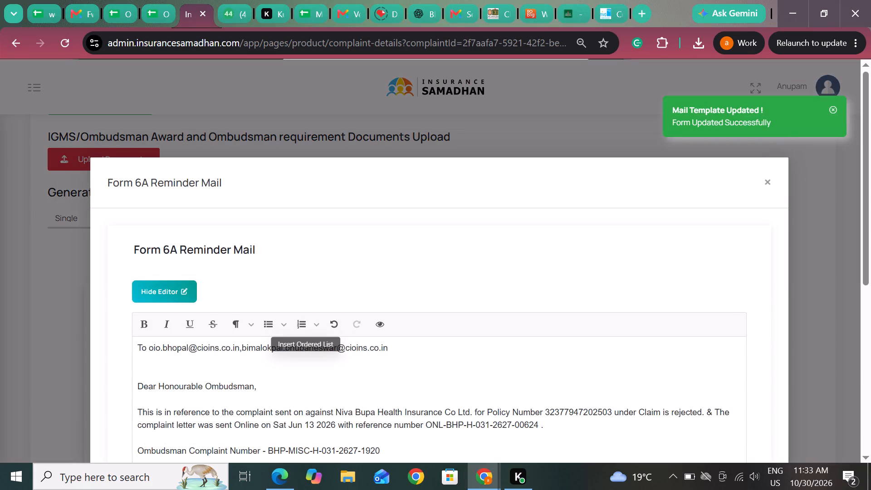
{"action": "left_click", "coordinate": [159, 292]}
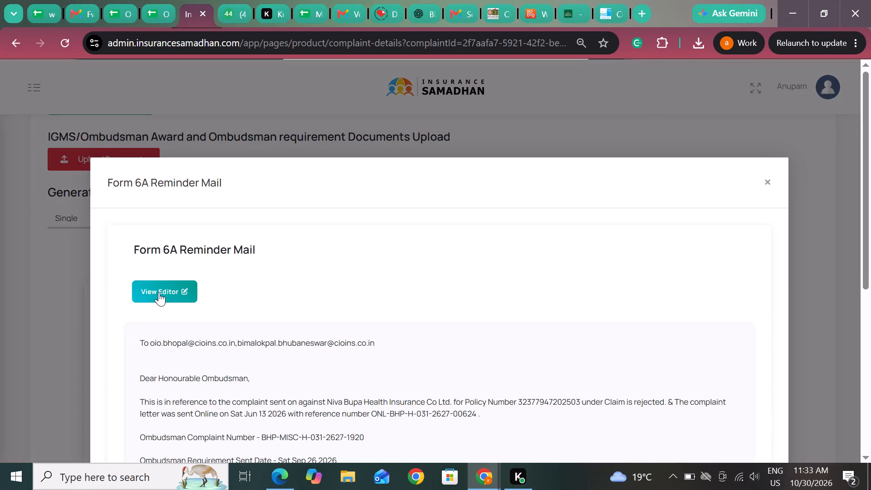
{"action": "left_click", "coordinate": [159, 292]}
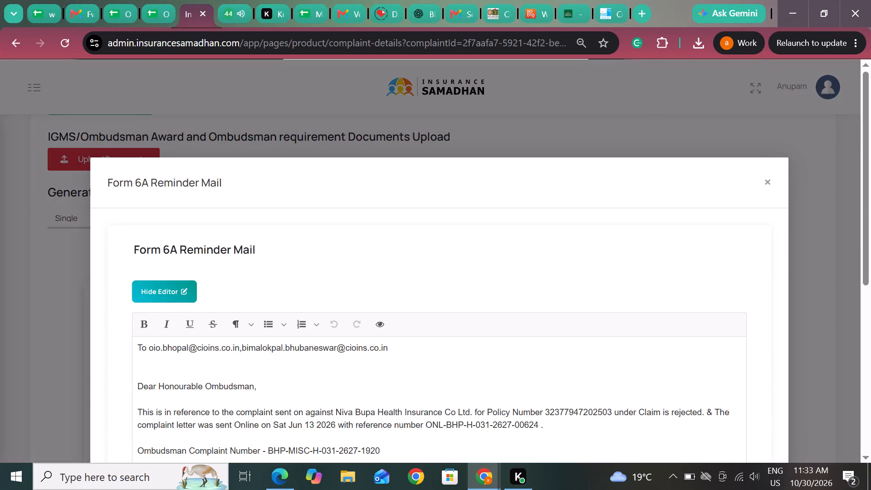
{"action": "left_click_drag", "start_coordinate": [242, 348], "coordinate": [402, 349]}
{"action": "key", "text": "BackSpace"}
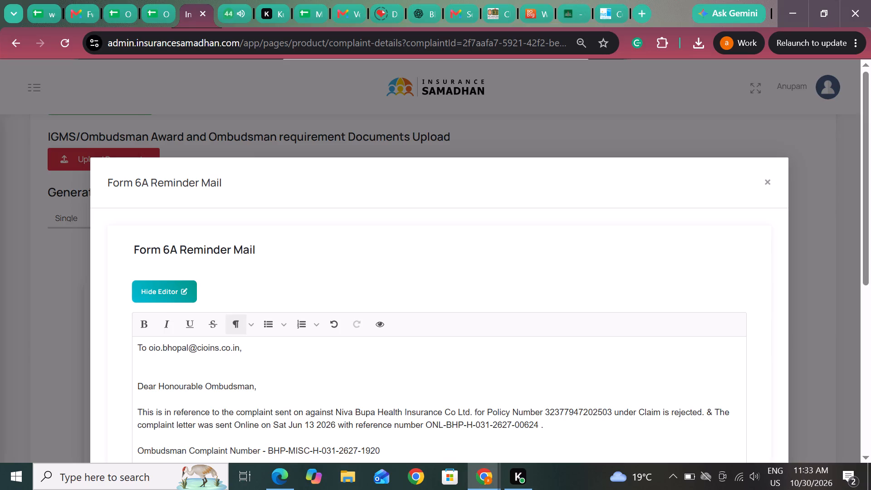
{"action": "key", "text": "BackSpace"}
{"action": "scroll", "coordinate": [365, 382], "scroll_direction": "down", "scroll_amount": 3}
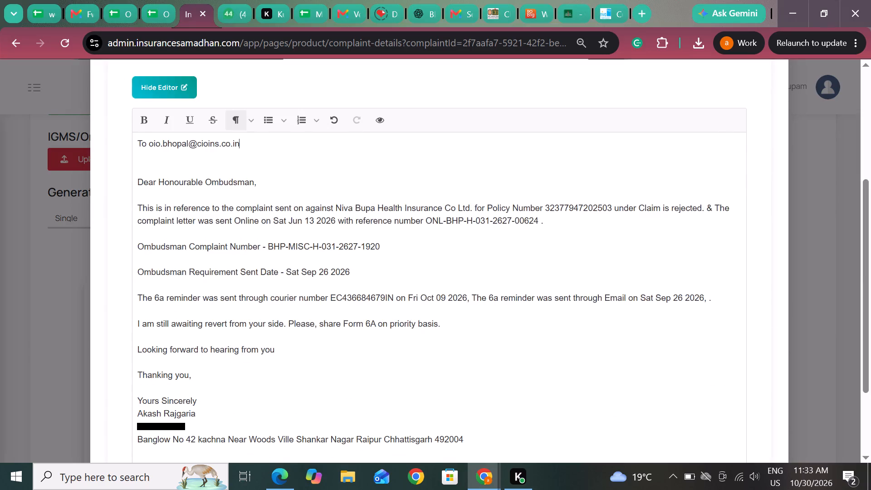
{"action": "scroll", "coordinate": [381, 350], "scroll_direction": "down", "scroll_amount": 5}
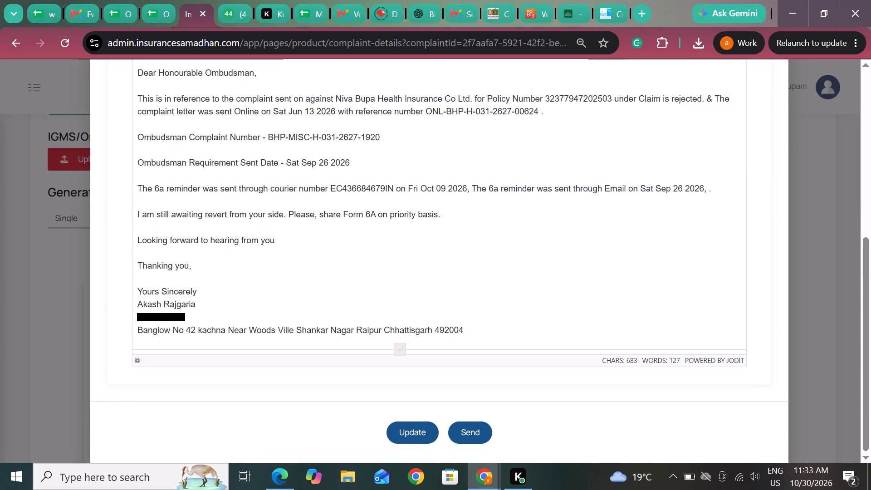
{"action": "left_click", "coordinate": [477, 430]}
{"action": "left_click", "coordinate": [494, 135]}
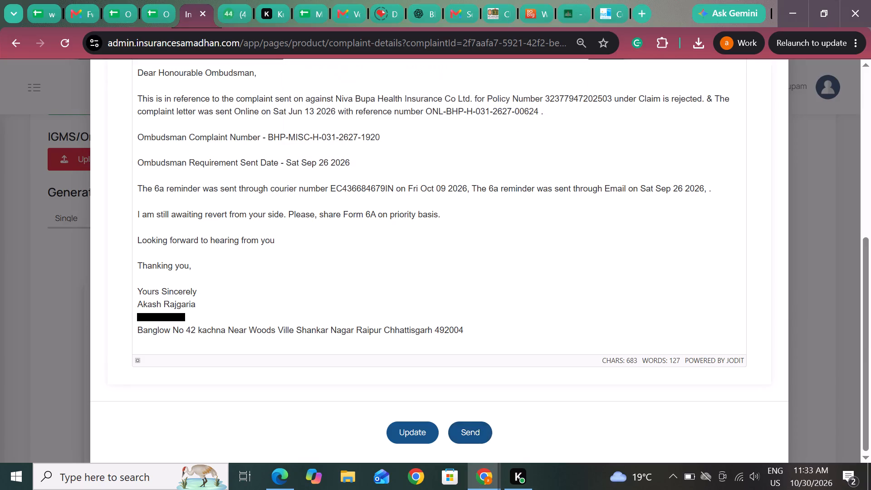
{"action": "scroll", "coordinate": [381, 336], "scroll_direction": "up", "scroll_amount": 14}
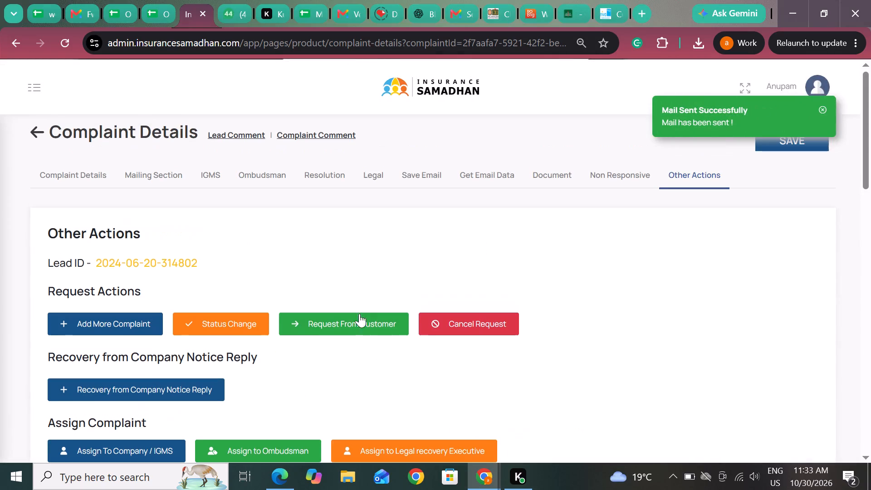
{"action": "left_click", "coordinate": [36, 131]}
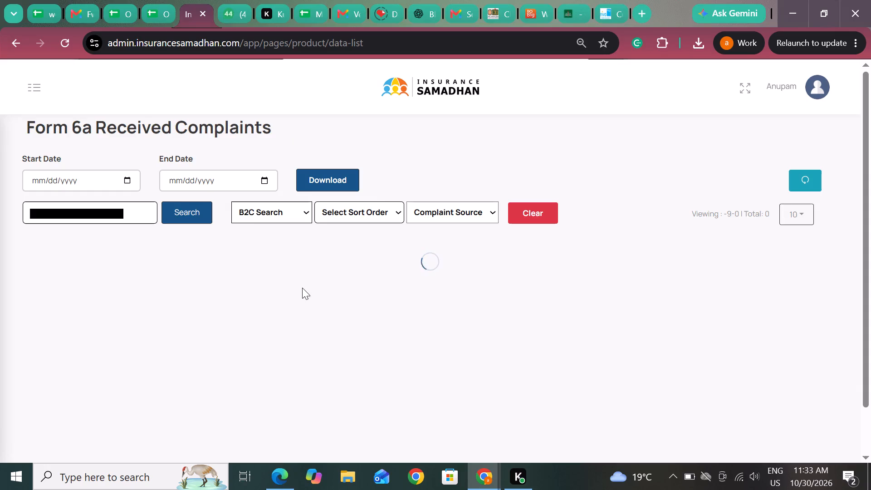
{"action": "scroll", "coordinate": [411, 296], "scroll_direction": "left", "scroll_amount": 2}
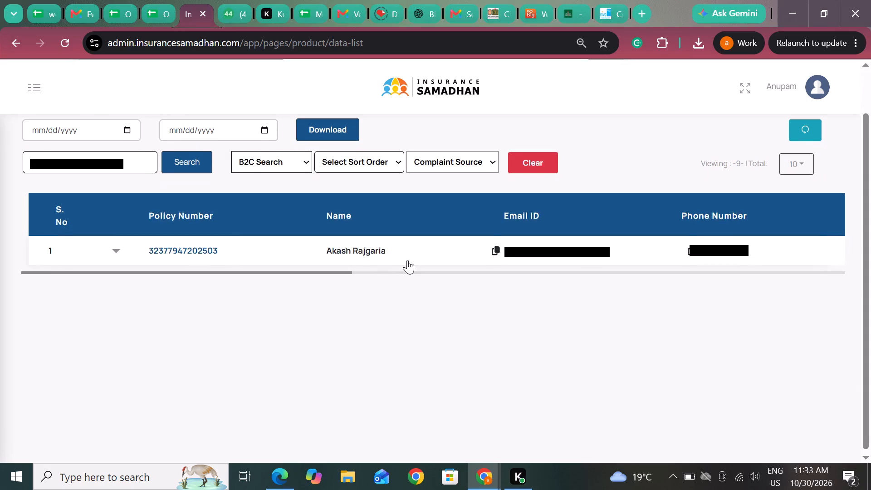
{"action": "scroll", "coordinate": [407, 260], "scroll_direction": "left", "scroll_amount": 2}
{"action": "left_click", "coordinate": [347, 250]}
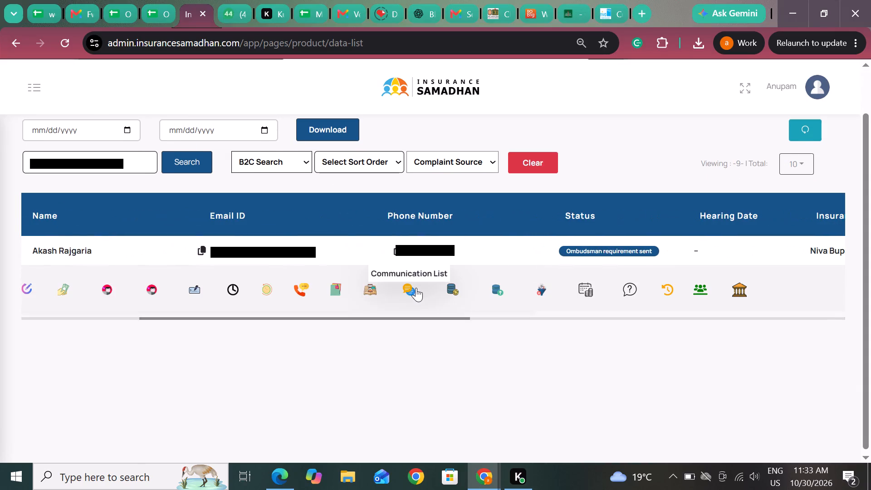
{"action": "left_click", "coordinate": [416, 288]}
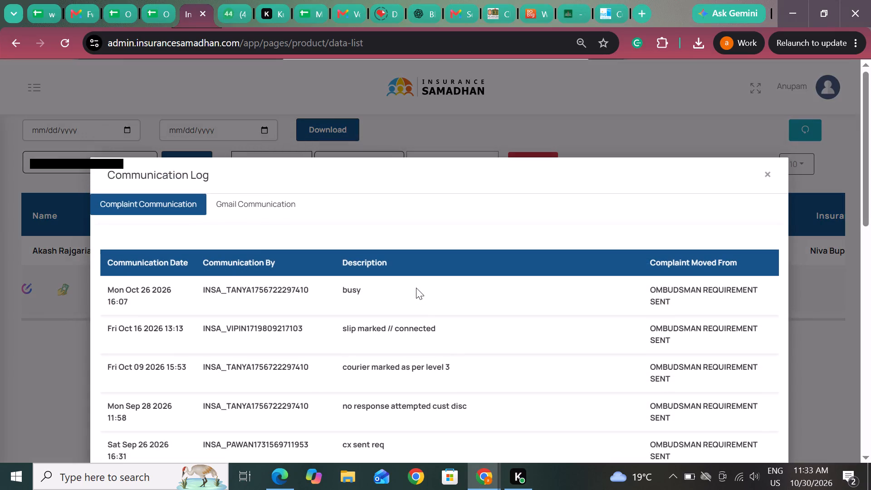
{"action": "scroll", "coordinate": [416, 288], "scroll_direction": "down", "scroll_amount": 17}
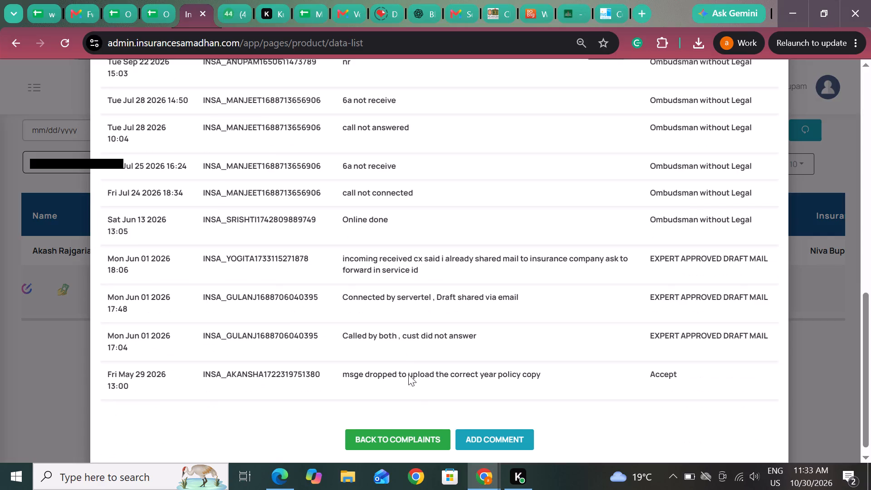
{"action": "scroll", "coordinate": [408, 374], "scroll_direction": "down", "scroll_amount": 2}
{"action": "left_click", "coordinate": [465, 435]}
{"action": "left_click", "coordinate": [344, 324]}
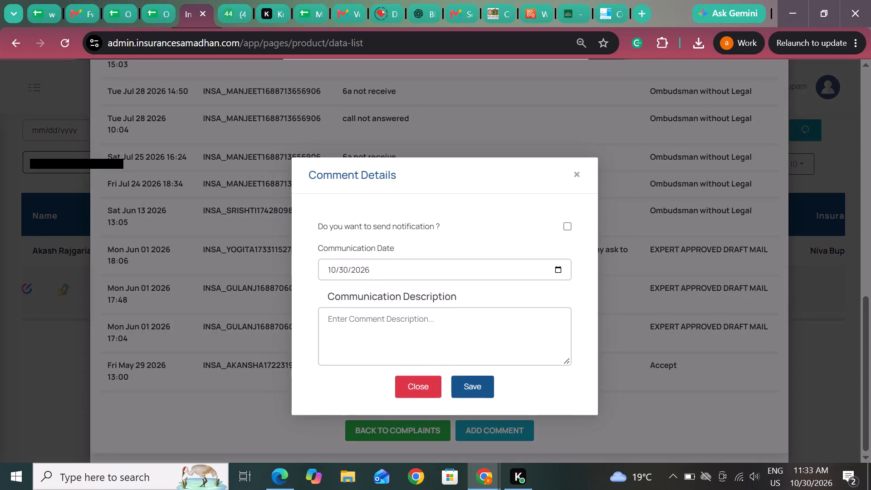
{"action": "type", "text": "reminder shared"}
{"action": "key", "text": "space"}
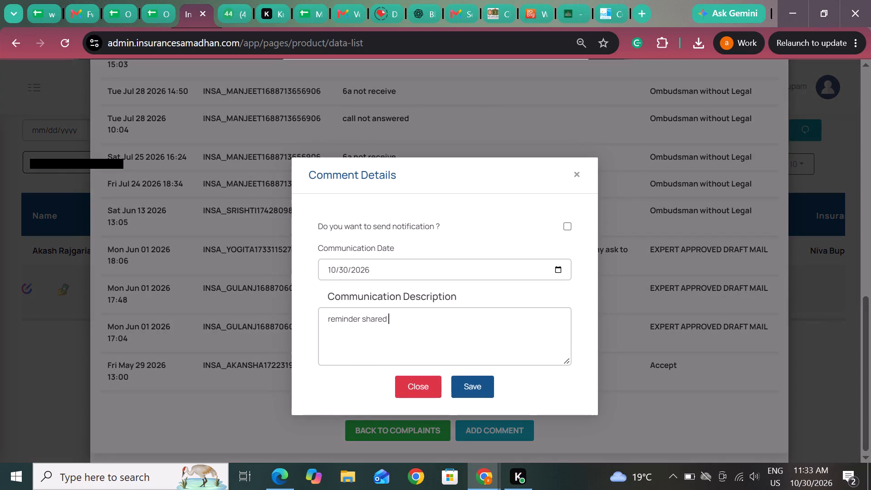
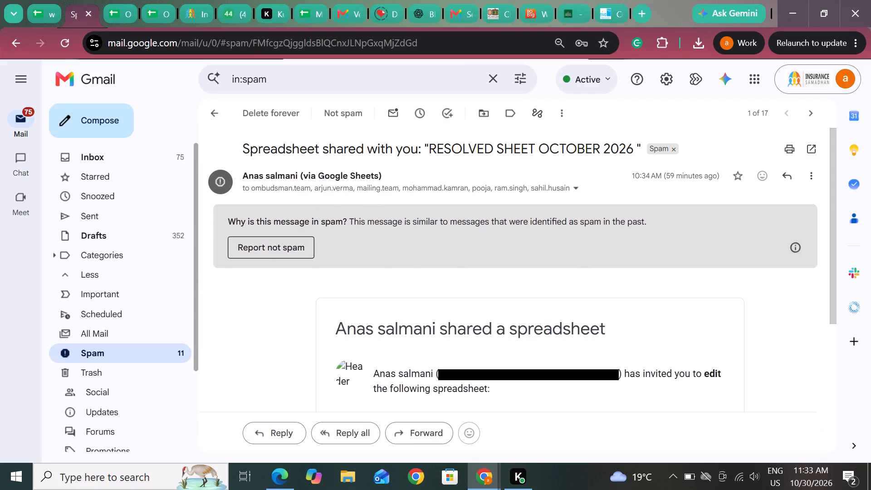
Open the shared spreadsheet "RESOLVED SHEET OCTOBER 2026" from its invitation email in Spam.
{"action": "scroll", "coordinate": [397, 219], "scroll_direction": "down", "scroll_amount": 5}
{"action": "left_click", "coordinate": [367, 251]}
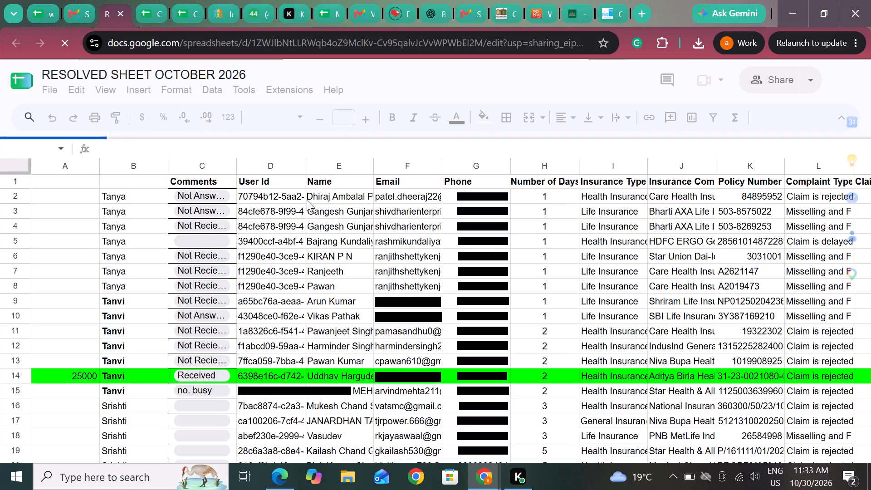
Look through the case rows of Sheet19, checking the assigned team member and call comment for each customer.
{"action": "scroll", "coordinate": [227, 229], "scroll_direction": "down", "scroll_amount": 4}
{"action": "scroll", "coordinate": [167, 241], "scroll_direction": "down", "scroll_amount": 7}
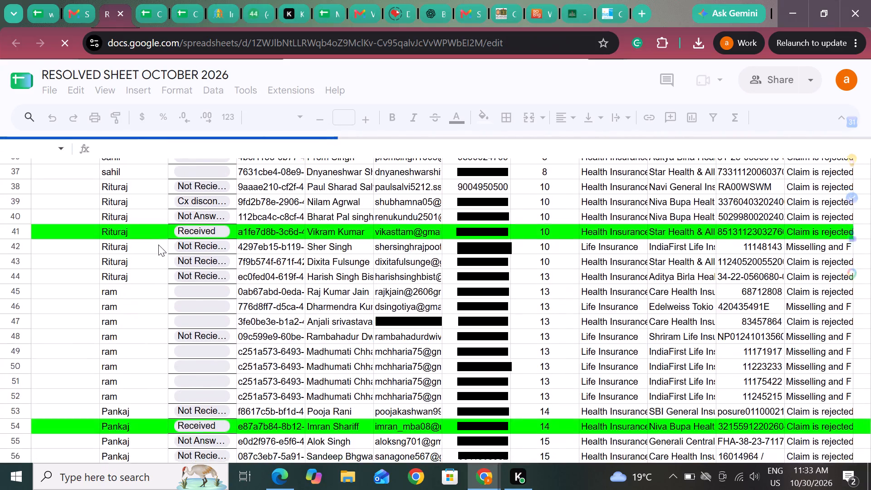
{"action": "scroll", "coordinate": [158, 245], "scroll_direction": "down", "scroll_amount": 18}
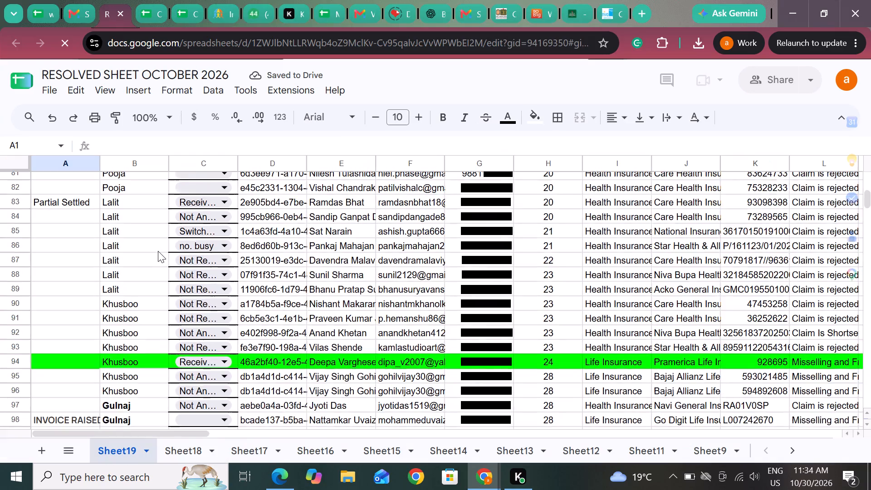
{"action": "scroll", "coordinate": [158, 251], "scroll_direction": "up", "scroll_amount": 12}
{"action": "scroll", "coordinate": [158, 251], "scroll_direction": "down", "scroll_amount": 8}
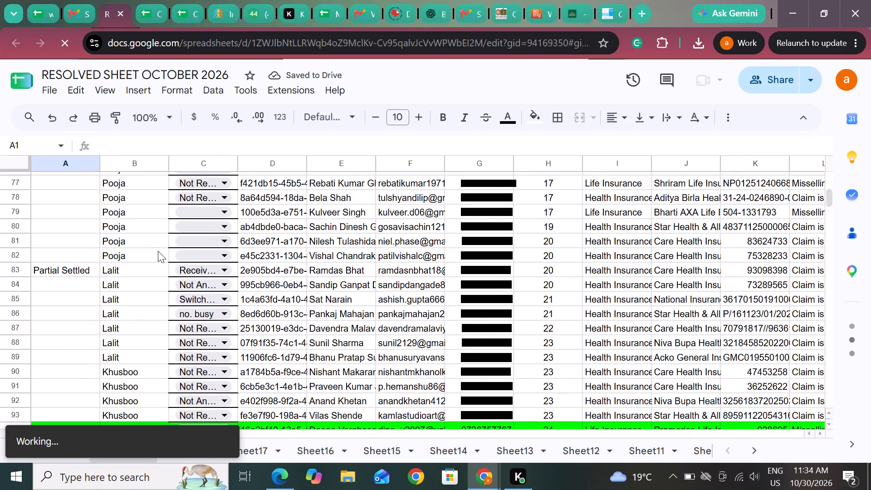
{"action": "scroll", "coordinate": [158, 251], "scroll_direction": "down", "scroll_amount": 6}
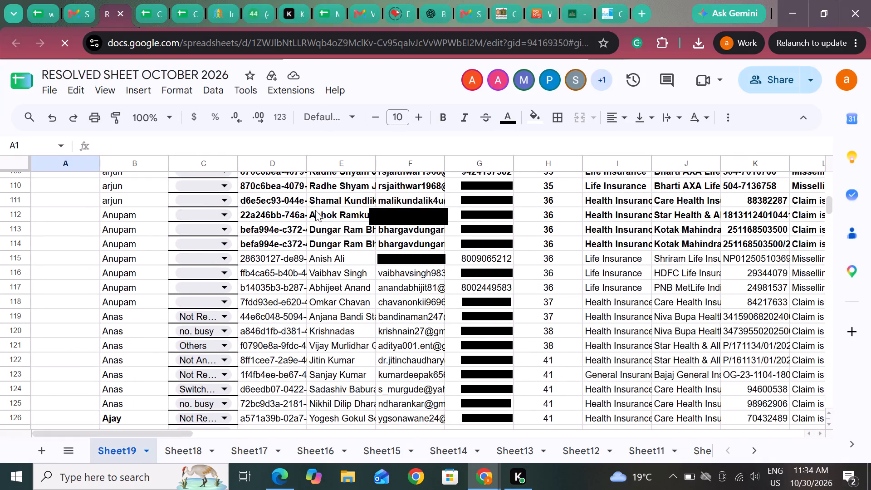
Copy the customer's phone number from row 112 of Sheet19 in RESOLVED SHEET OCTOBER 2026.
{"action": "left_click", "coordinate": [122, 213]}
{"action": "left_click", "coordinate": [273, 218]}
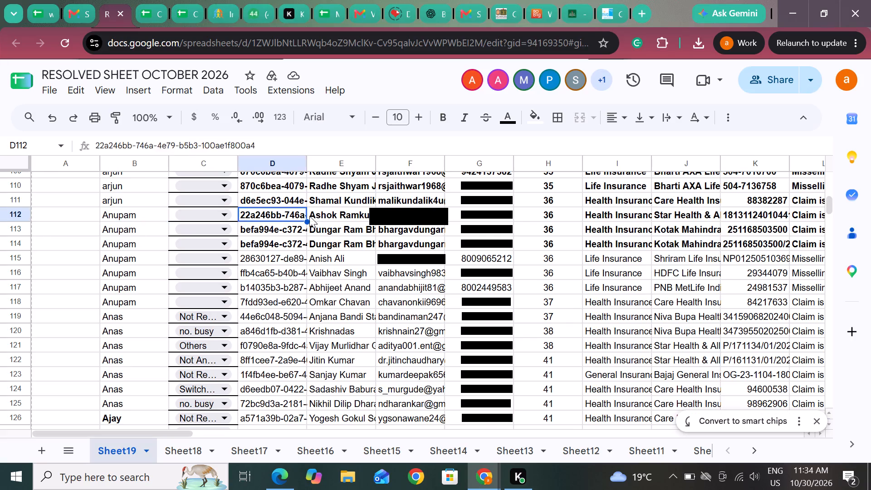
{"action": "left_click", "coordinate": [358, 216]}
{"action": "left_click", "coordinate": [316, 302]}
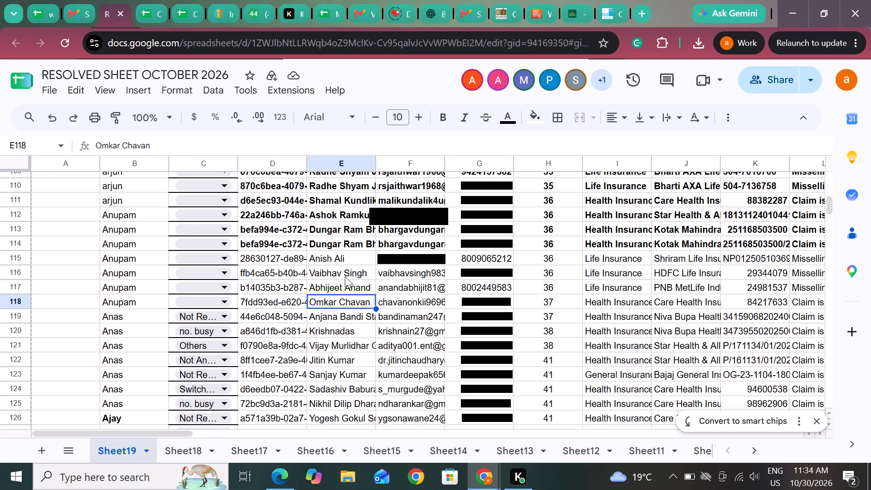
{"action": "left_click", "coordinate": [269, 216]}
{"action": "left_click", "coordinate": [385, 215]}
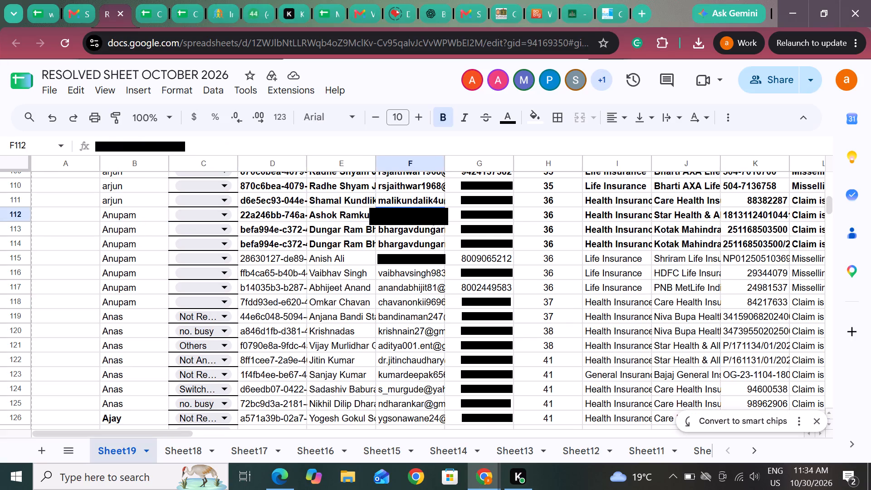
{"action": "left_click", "coordinate": [435, 218]}
{"action": "left_click", "coordinate": [474, 218]}
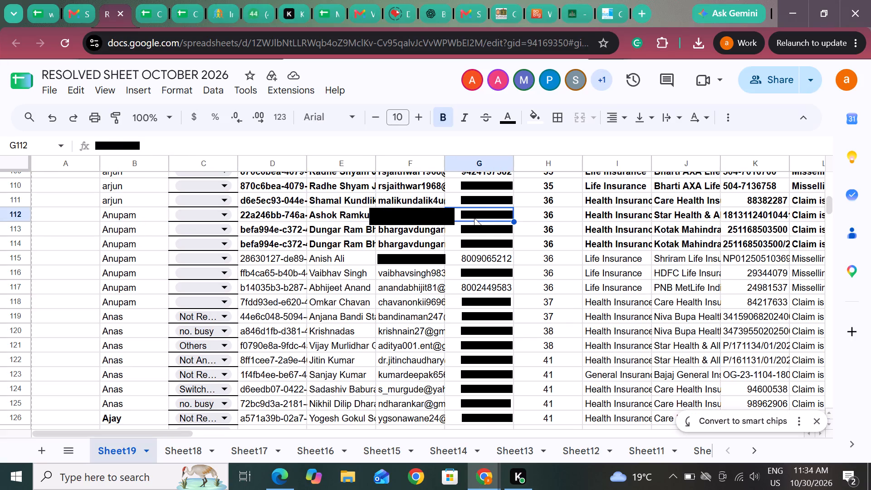
{"action": "key", "text": "ctrl+c"}
{"action": "key", "text": "ctrl+c"}
{"action": "key", "text": "ctrl+c"}
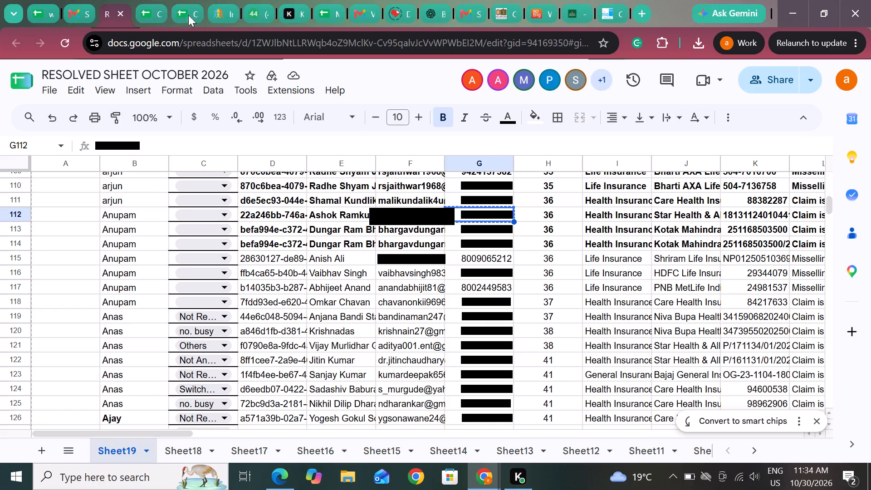
In the Insurance Samadhan admin list, run a B2C search for the copied phone number.
{"action": "left_click", "coordinate": [211, 17]}
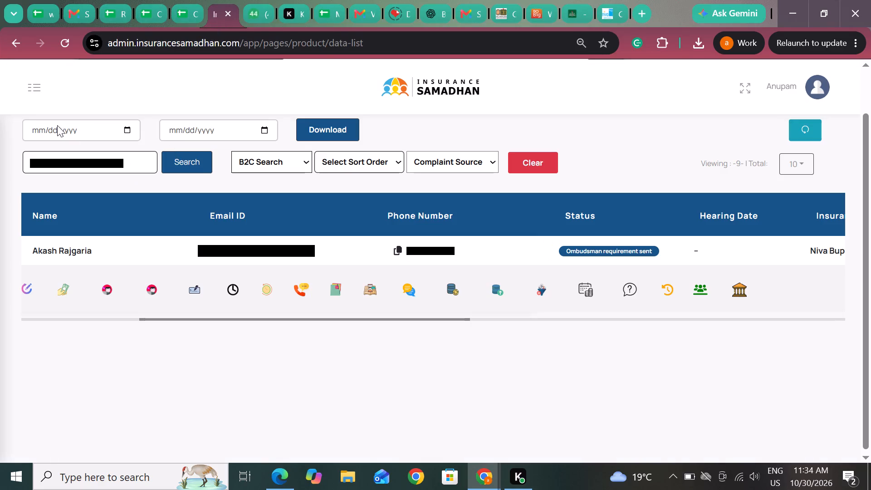
{"action": "triple_click", "coordinate": [76, 167], "text": "ctrl"}
{"action": "key", "text": "ctrl+v"}
{"action": "left_click", "coordinate": [171, 165]}
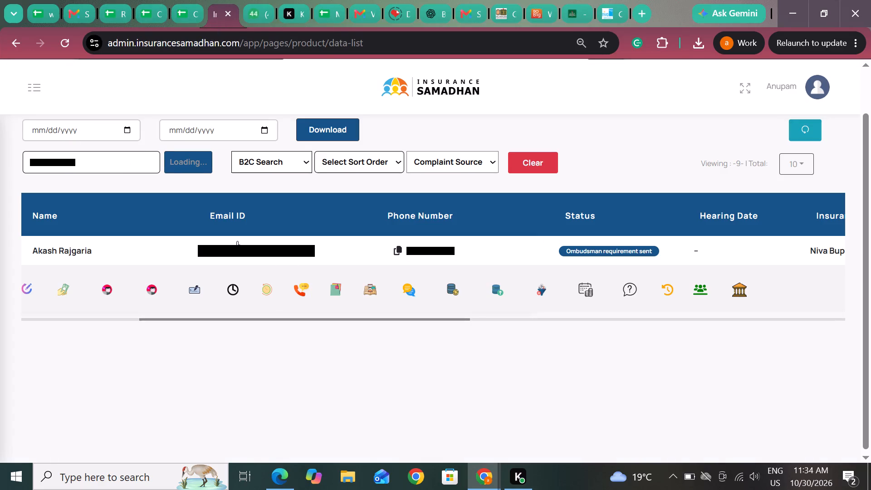
{"action": "scroll", "coordinate": [272, 241], "scroll_direction": "right", "scroll_amount": 1}
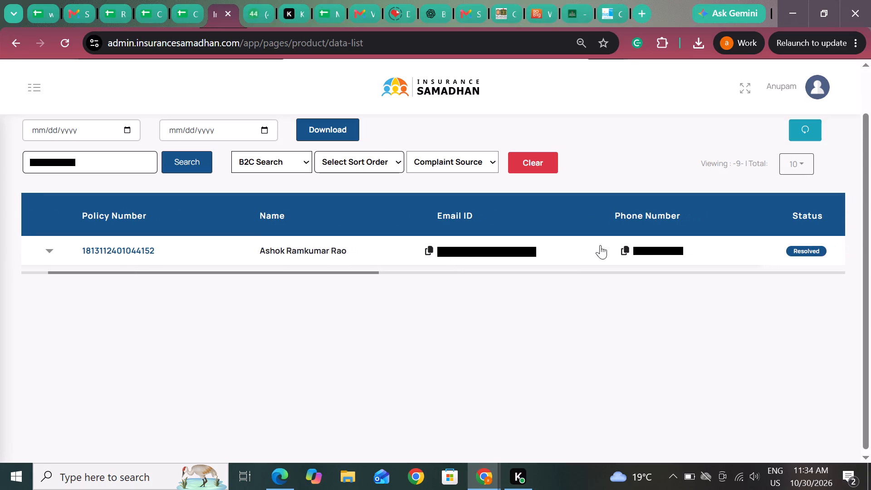
{"action": "scroll", "coordinate": [600, 245], "scroll_direction": "right", "scroll_amount": 1}
Copy the phone number from the found complaint and call it through the Smartflo dialer.
{"action": "left_click", "coordinate": [621, 252]}
{"action": "scroll", "coordinate": [621, 252], "scroll_direction": "right", "scroll_amount": 1}
{"action": "left_click", "coordinate": [538, 19]}
{"action": "scroll", "coordinate": [538, 19], "scroll_direction": "right", "scroll_amount": 1}
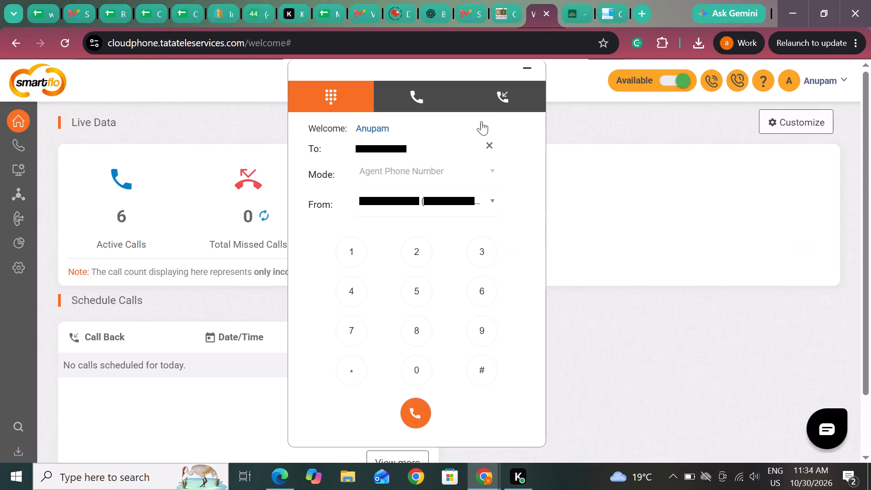
{"action": "double_click", "coordinate": [416, 143], "text": "ctrl"}
{"action": "key", "text": "ctrl+v"}
{"action": "left_click", "coordinate": [428, 413]}
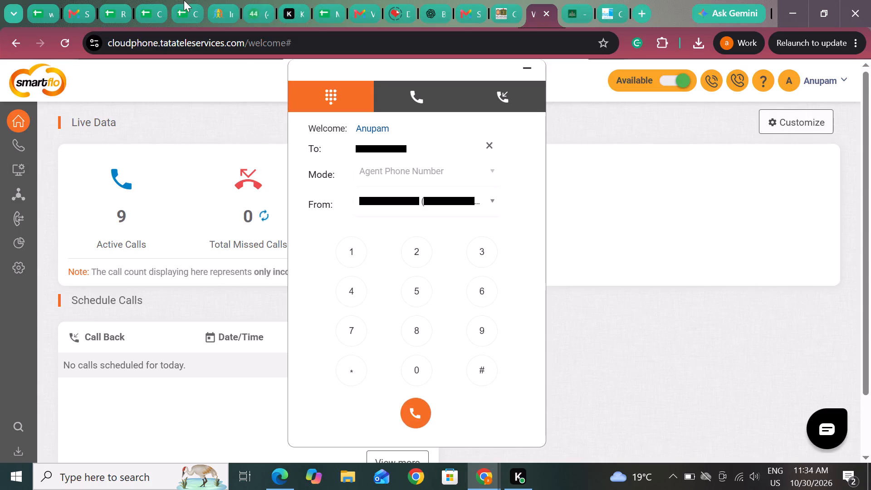
Back in the resolved sheet, set the call status in row 112 to "Not Recieved".
{"action": "left_click", "coordinate": [108, 17]}
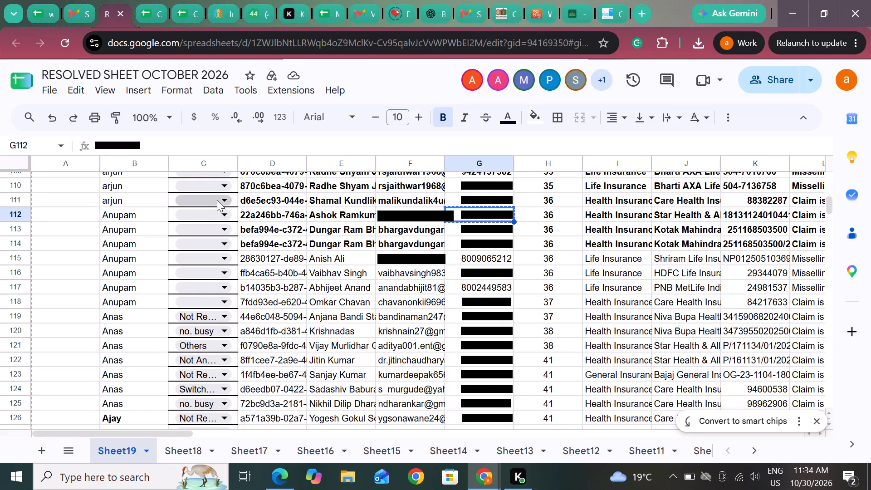
{"action": "left_click", "coordinate": [528, 215]}
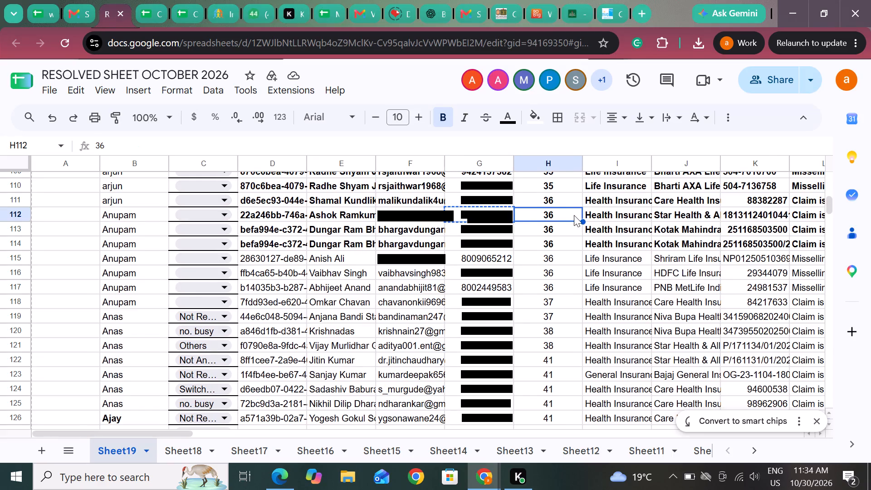
{"action": "scroll", "coordinate": [574, 215], "scroll_direction": "up", "scroll_amount": 1}
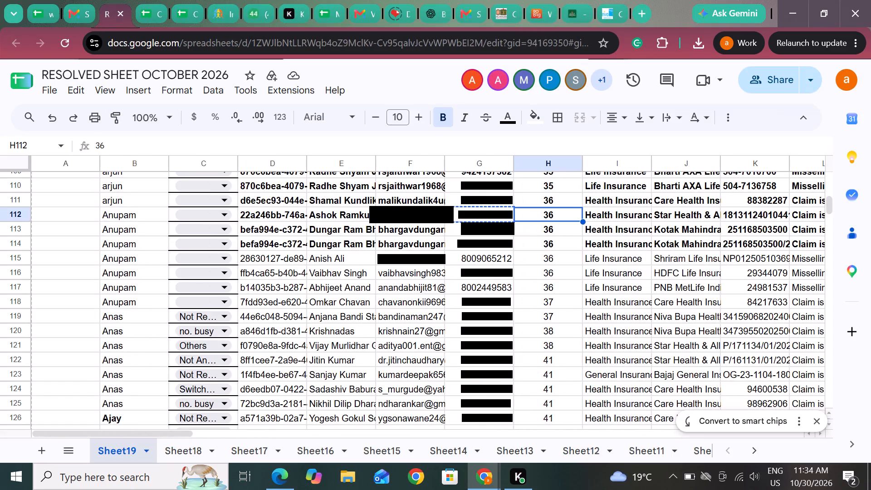
{"action": "left_click", "coordinate": [203, 214]}
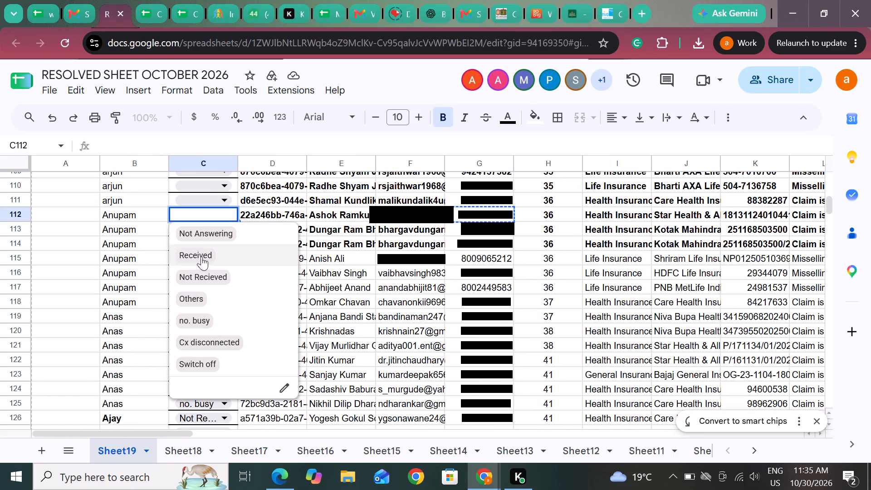
{"action": "left_click", "coordinate": [202, 268]}
{"action": "left_click", "coordinate": [289, 204]}
{"action": "left_click", "coordinate": [355, 213]}
{"action": "left_click", "coordinate": [391, 214]}
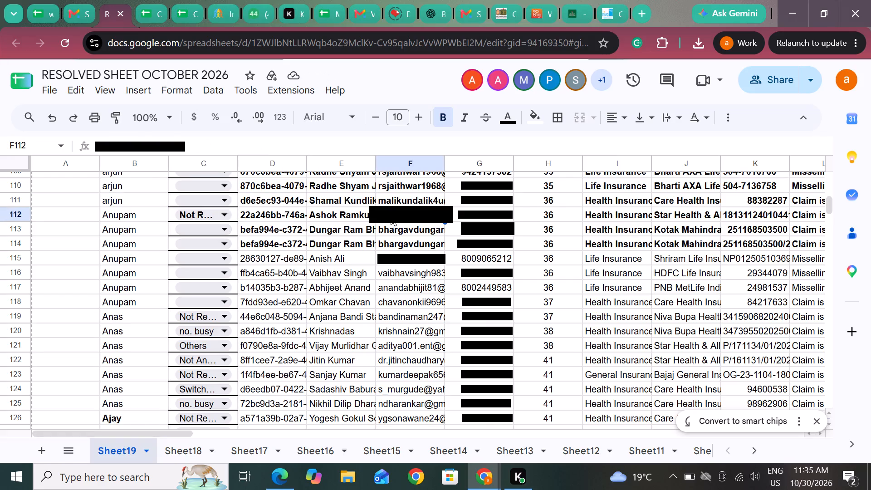
Copy the phone number from row 113 of the resolved sheet and call it through the Smartflo dialer.
{"action": "left_click", "coordinate": [276, 237]}
{"action": "left_click", "coordinate": [366, 237]}
{"action": "left_click", "coordinate": [457, 231]}
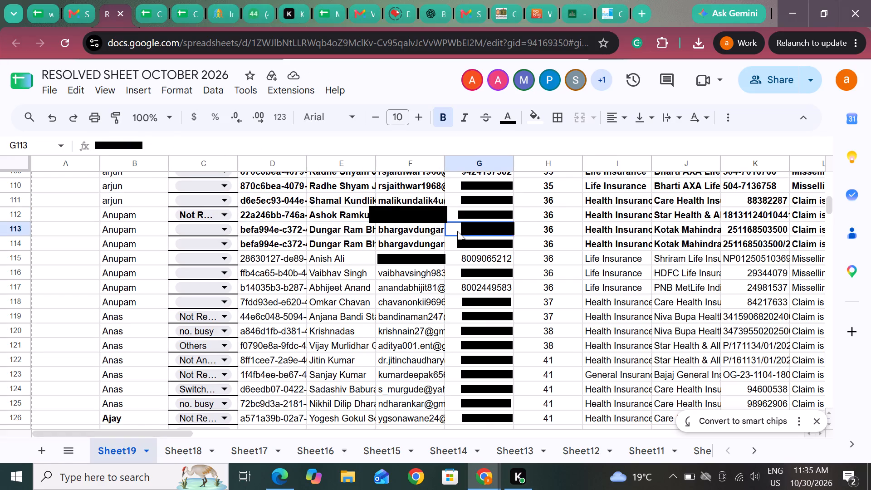
{"action": "key", "text": "ctrl+c"}
{"action": "key", "text": "ctrl+c"}
{"action": "left_click", "coordinate": [533, 20]}
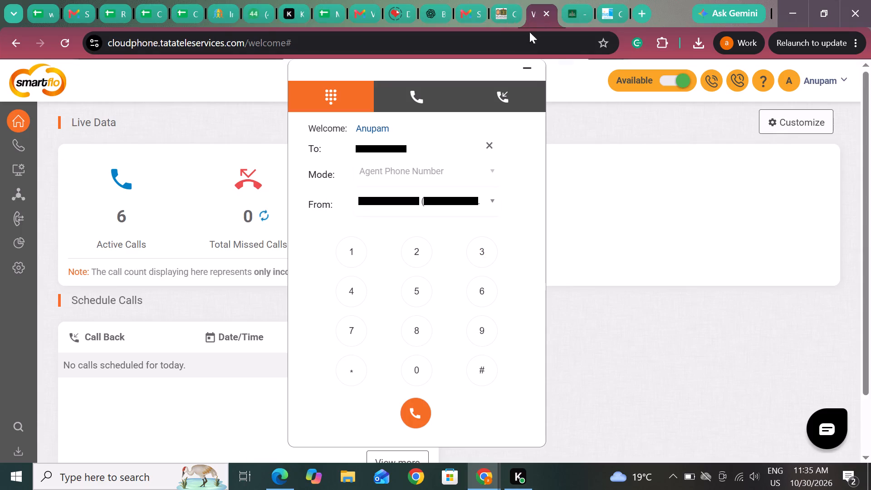
{"action": "double_click", "coordinate": [418, 149], "text": "ctrl"}
{"action": "key", "text": "ctrl+v"}
{"action": "left_click", "coordinate": [421, 430]}
{"action": "left_click", "coordinate": [416, 411]}
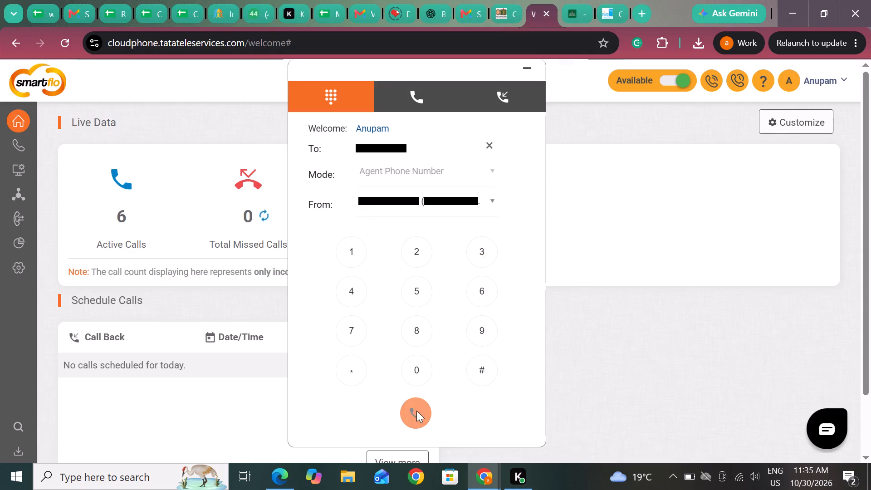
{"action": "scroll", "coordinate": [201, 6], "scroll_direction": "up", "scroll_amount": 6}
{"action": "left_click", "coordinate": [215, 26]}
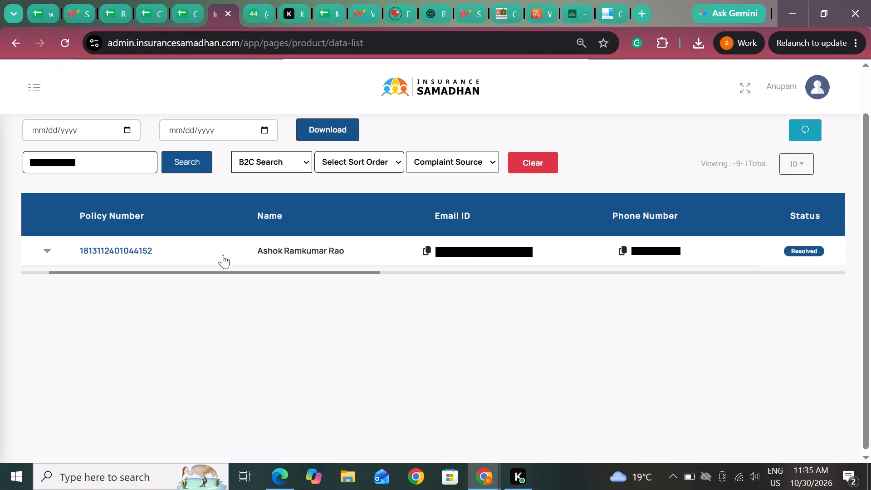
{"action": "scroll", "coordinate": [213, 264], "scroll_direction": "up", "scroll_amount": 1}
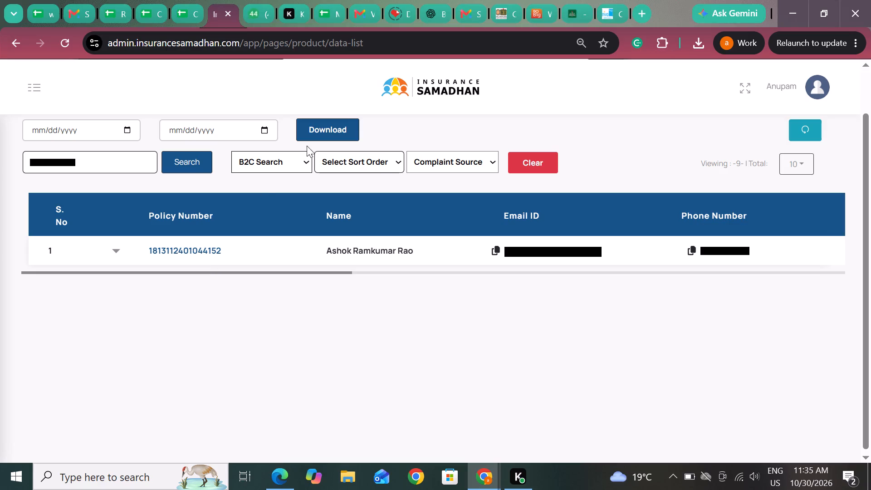
Search Google for "sbh 67 helmet" in a new browser tab and open the Flipkart listing for the Steelbird SBH 67 Vintage DOT helmet.
{"action": "left_click", "coordinate": [646, 15]}
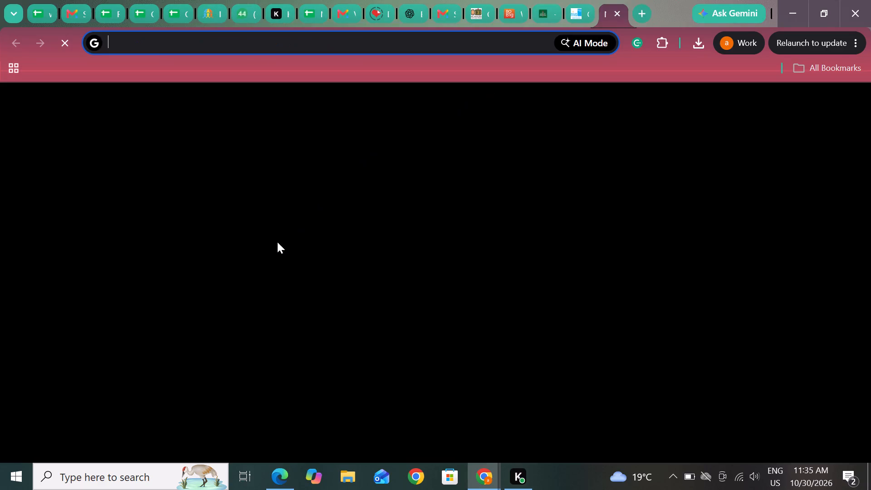
{"action": "left_click", "coordinate": [282, 272]}
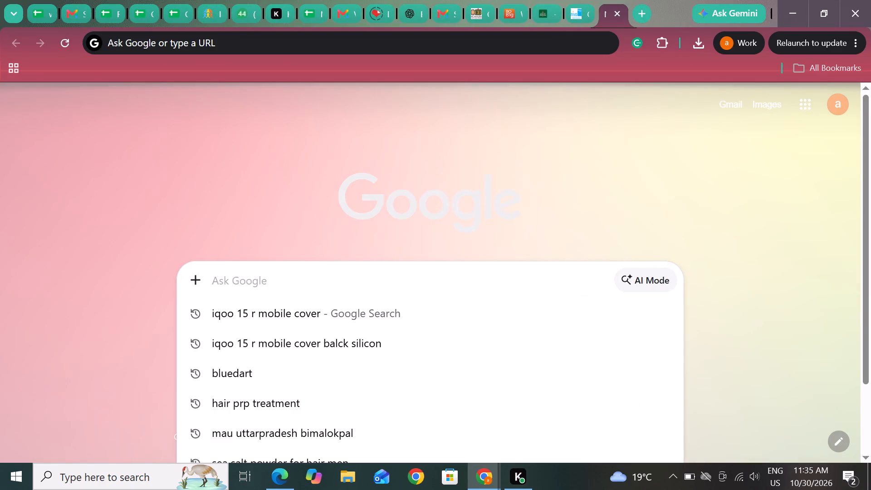
{"action": "type", "text": "sbh"}
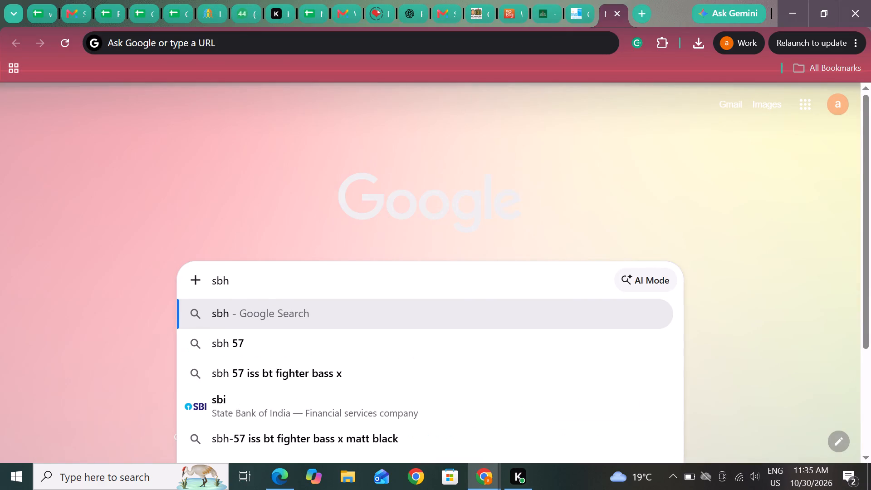
{"action": "key", "text": "space"}
{"action": "type", "text": "67"}
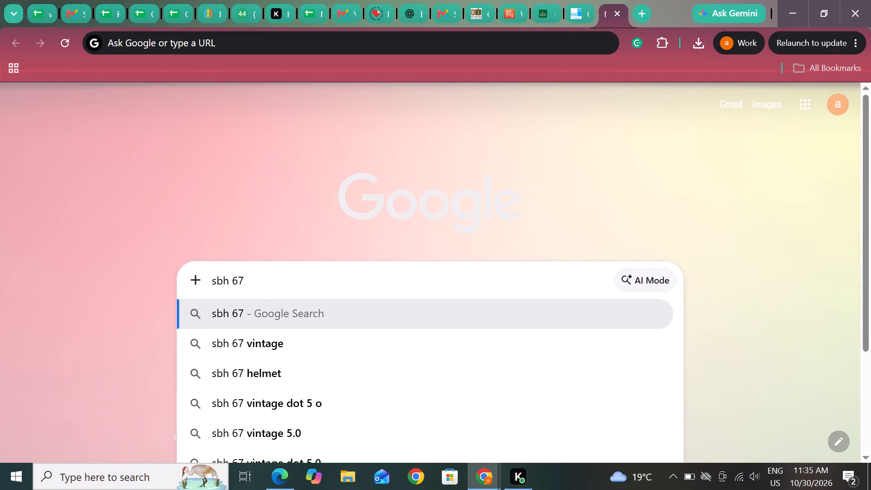
{"action": "left_click", "coordinate": [252, 368]}
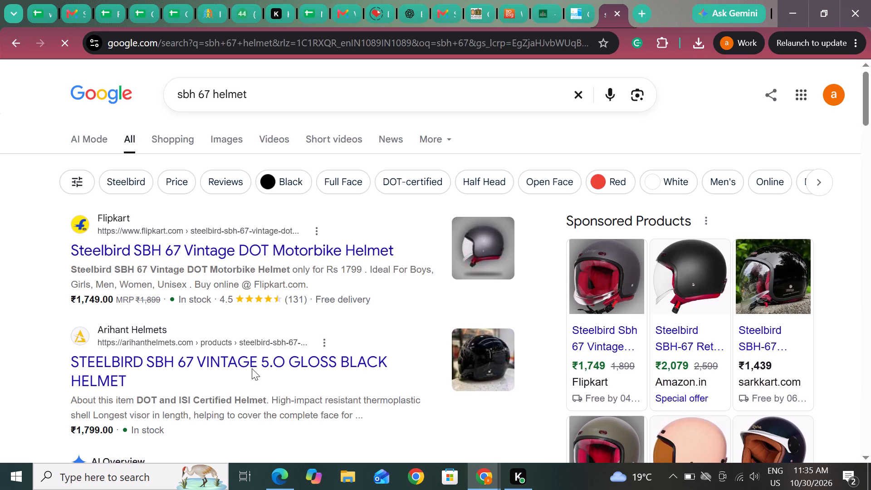
{"action": "left_click", "coordinate": [177, 245]}
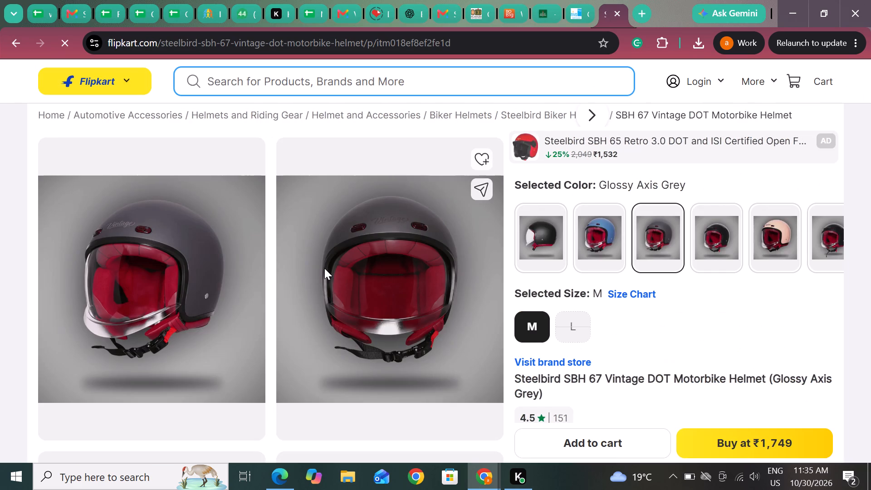
Browse the helmet's colour options, selecting Matt Battle Green and the first Black variant.
{"action": "scroll", "coordinate": [324, 269], "scroll_direction": "down", "scroll_amount": 1}
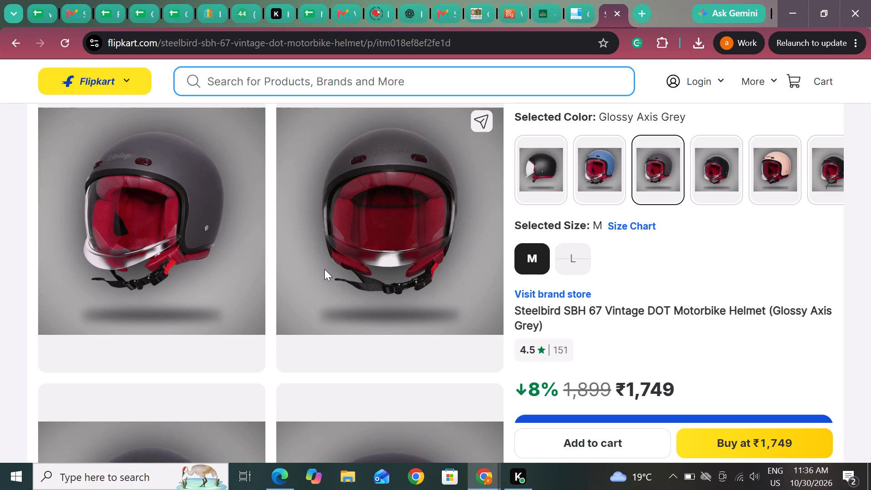
{"action": "scroll", "coordinate": [324, 269], "scroll_direction": "down", "scroll_amount": 1}
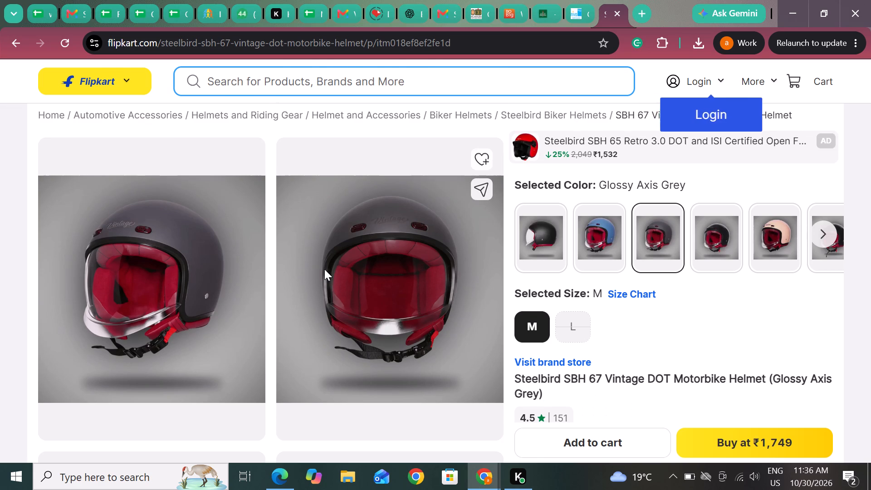
{"action": "scroll", "coordinate": [643, 242], "scroll_direction": "left", "scroll_amount": 1}
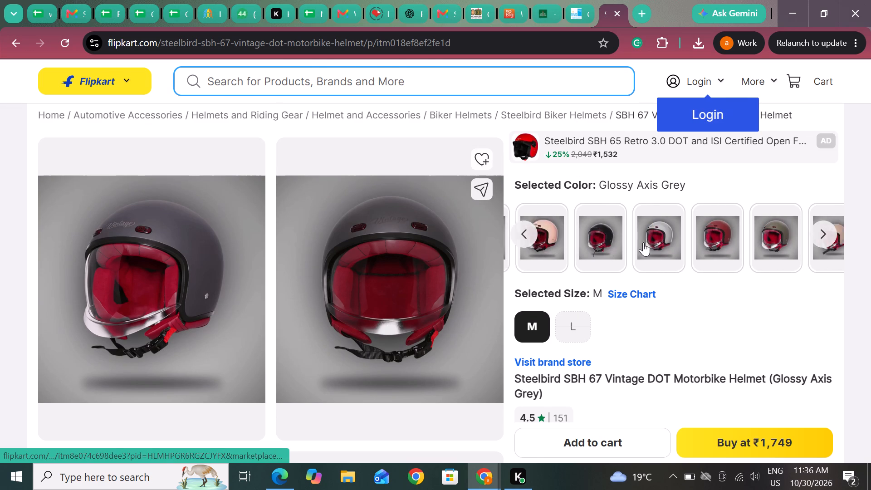
{"action": "scroll", "coordinate": [643, 242], "scroll_direction": "left", "scroll_amount": 3}
{"action": "left_click", "coordinate": [733, 251]}
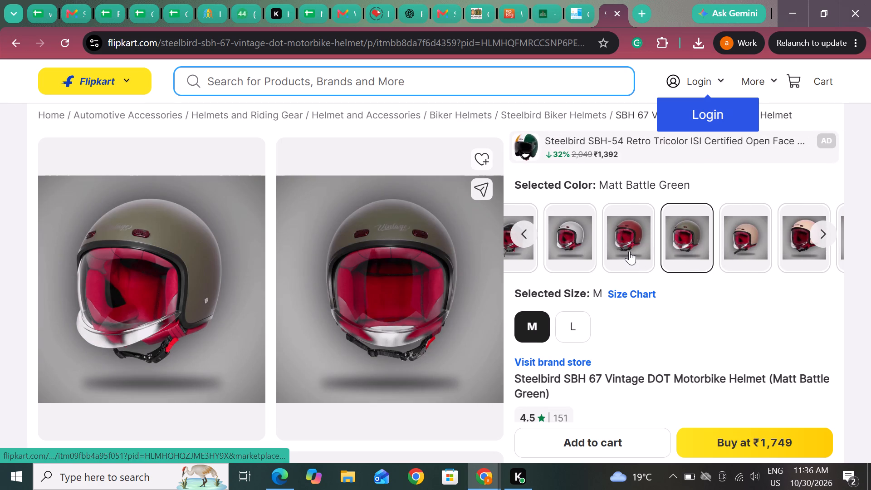
{"action": "scroll", "coordinate": [629, 251], "scroll_direction": "left", "scroll_amount": 2}
{"action": "scroll", "coordinate": [750, 241], "scroll_direction": "right", "scroll_amount": 3}
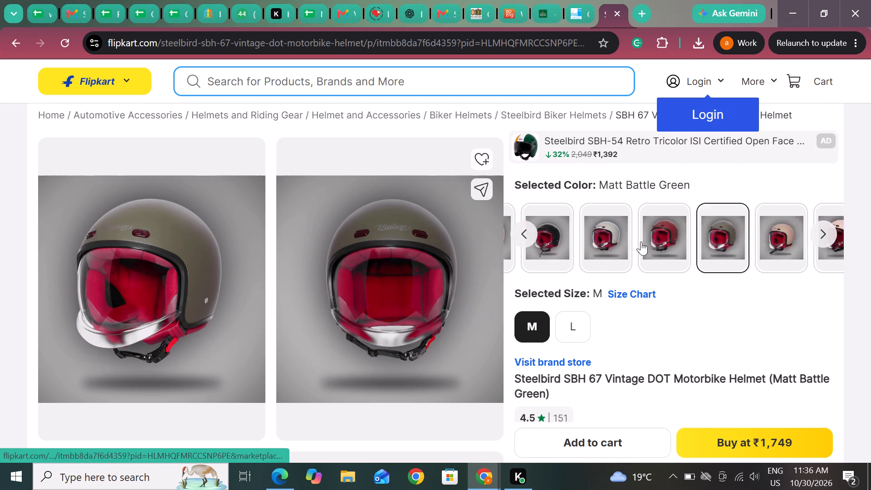
{"action": "scroll", "coordinate": [641, 241], "scroll_direction": "right", "scroll_amount": 2}
{"action": "left_click", "coordinate": [541, 242]}
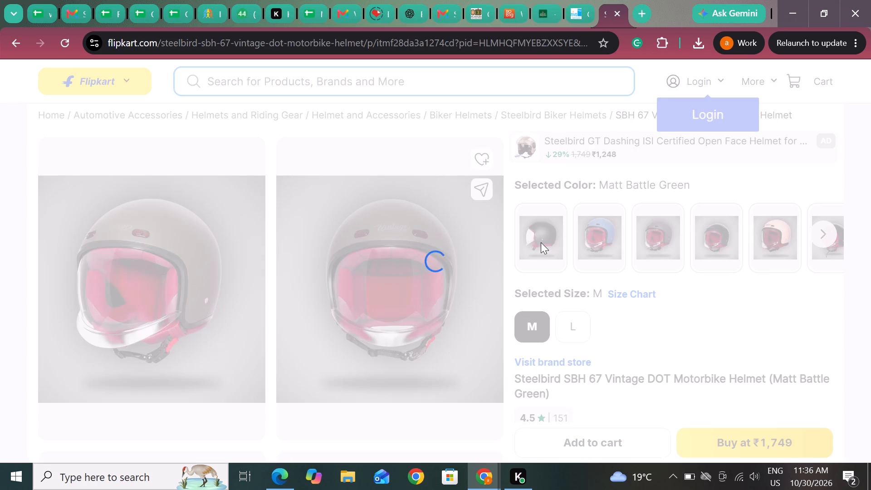
Examine the Black helmet's price, delivery details and product highlights.
{"action": "scroll", "coordinate": [372, 321], "scroll_direction": "down", "scroll_amount": 2}
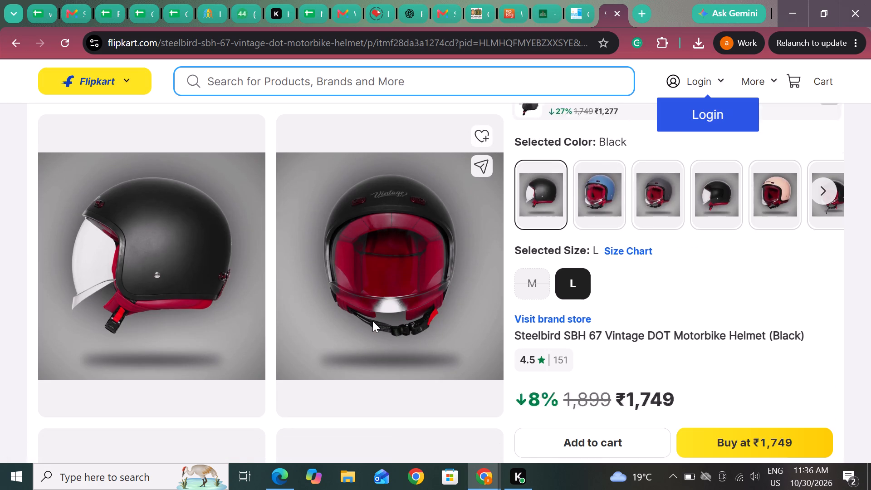
{"action": "scroll", "coordinate": [374, 318], "scroll_direction": "down", "scroll_amount": 4}
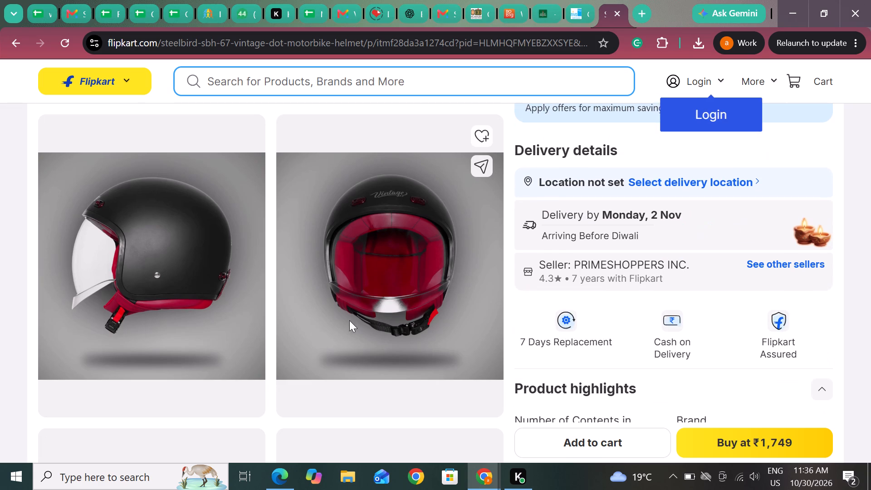
{"action": "scroll", "coordinate": [338, 291], "scroll_direction": "left", "scroll_amount": 1}
{"action": "scroll", "coordinate": [338, 290], "scroll_direction": "down", "scroll_amount": 4}
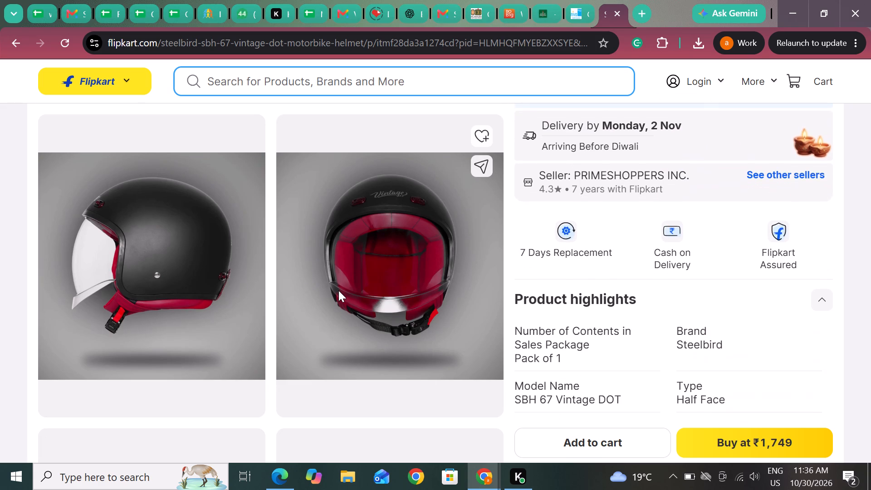
Examine the helmet's remaining photos, ratings and reviews, and the similar products on the Flipkart listing.
{"action": "scroll", "coordinate": [338, 290], "scroll_direction": "down", "scroll_amount": 3}
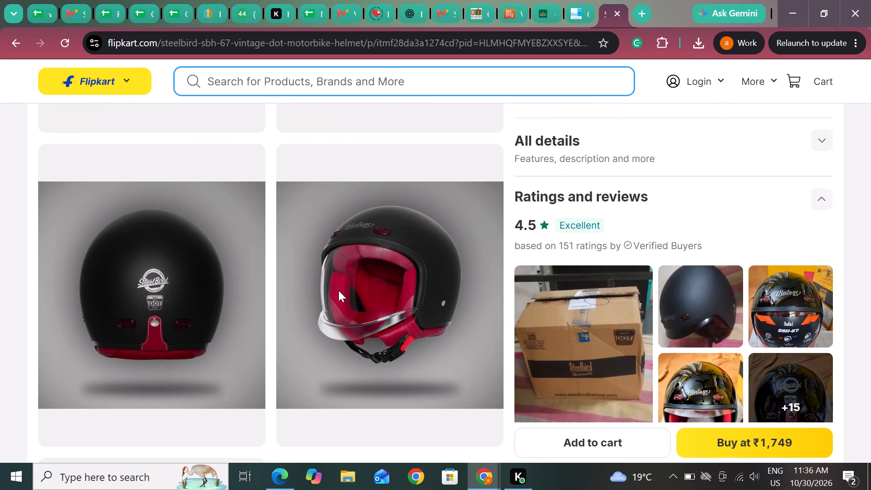
{"action": "scroll", "coordinate": [338, 290], "scroll_direction": "down", "scroll_amount": 3}
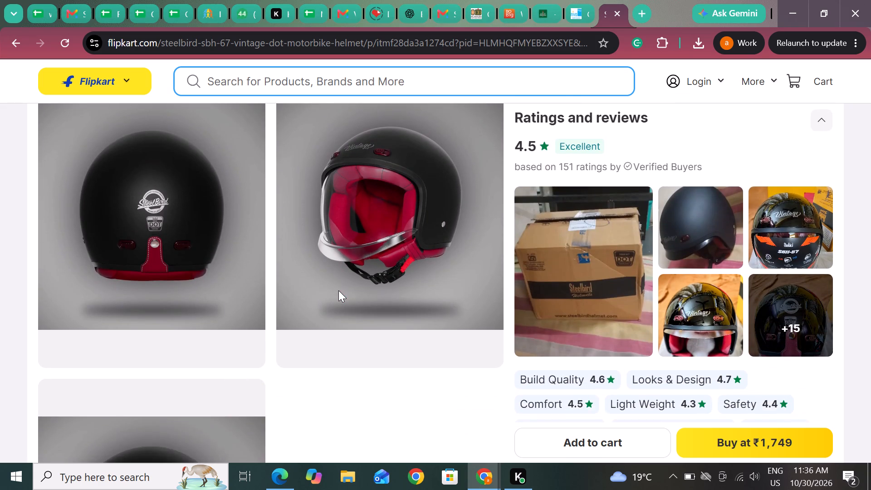
{"action": "scroll", "coordinate": [338, 290], "scroll_direction": "down", "scroll_amount": 6}
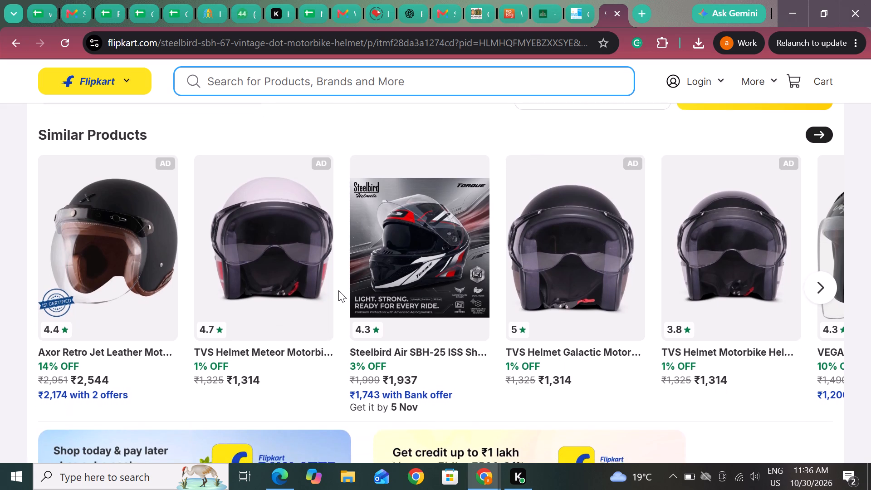
{"action": "scroll", "coordinate": [338, 290], "scroll_direction": "down", "scroll_amount": 4}
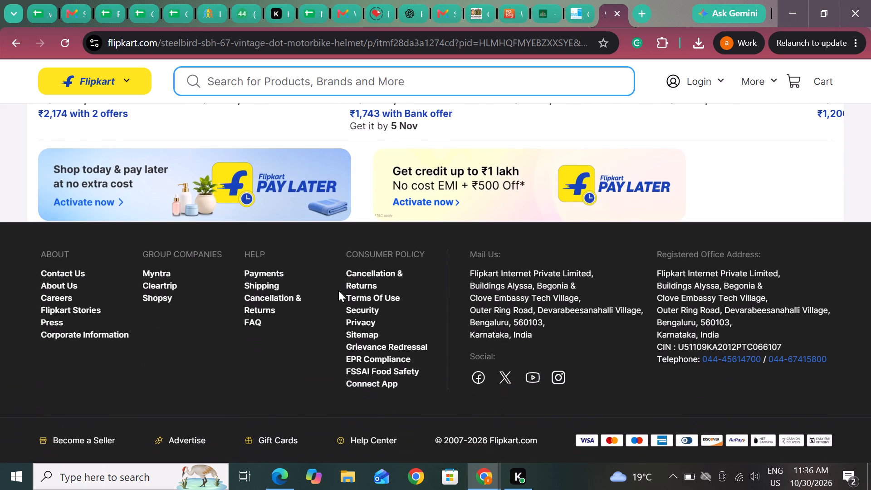
{"action": "scroll", "coordinate": [338, 290], "scroll_direction": "up", "scroll_amount": 8}
{"action": "scroll", "coordinate": [298, 262], "scroll_direction": "up", "scroll_amount": 8}
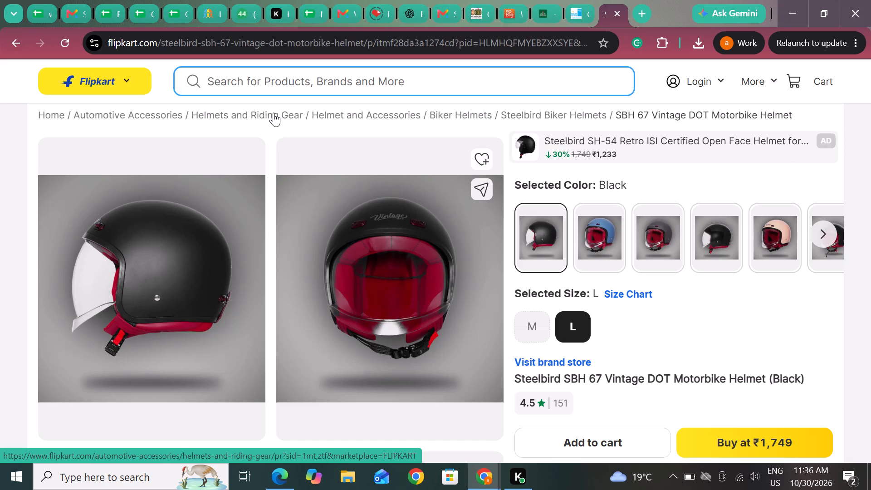
Set the call status of rows 113 and 114 in the October 2026 resolved sheet to Not Answering.
{"action": "left_click", "coordinate": [109, 17]}
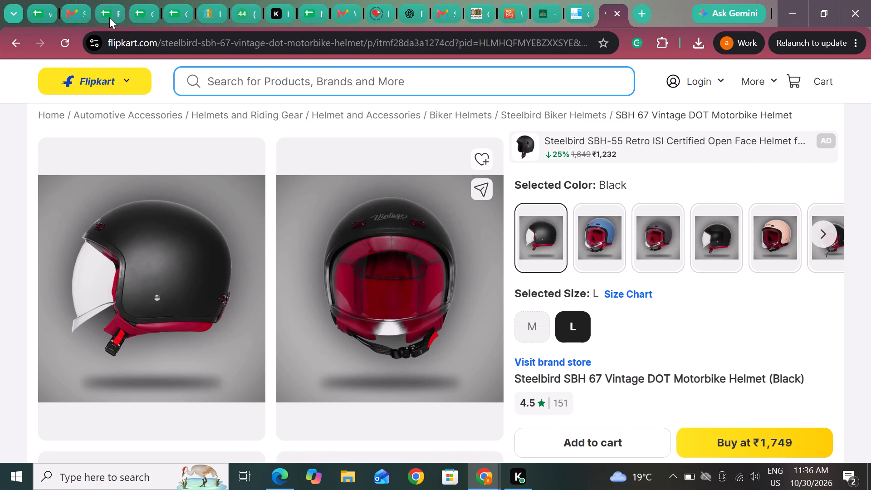
{"action": "left_click", "coordinate": [202, 229]}
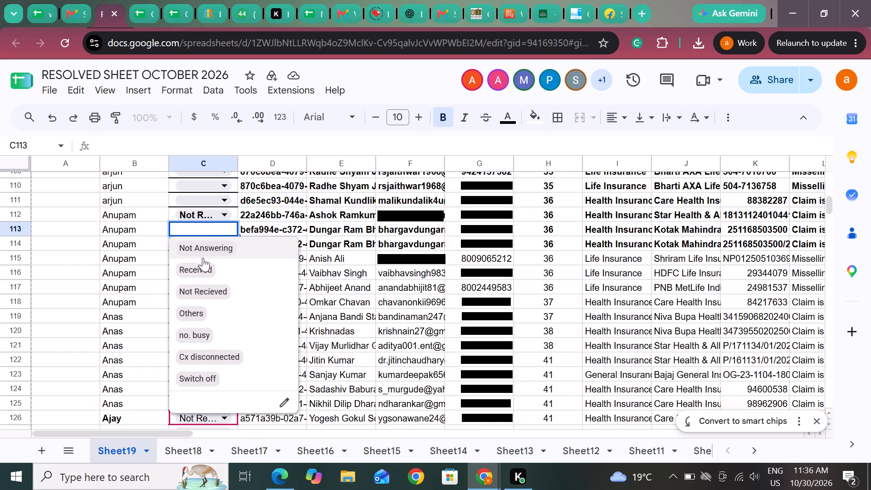
{"action": "left_click", "coordinate": [200, 242]}
{"action": "left_click", "coordinate": [203, 242]}
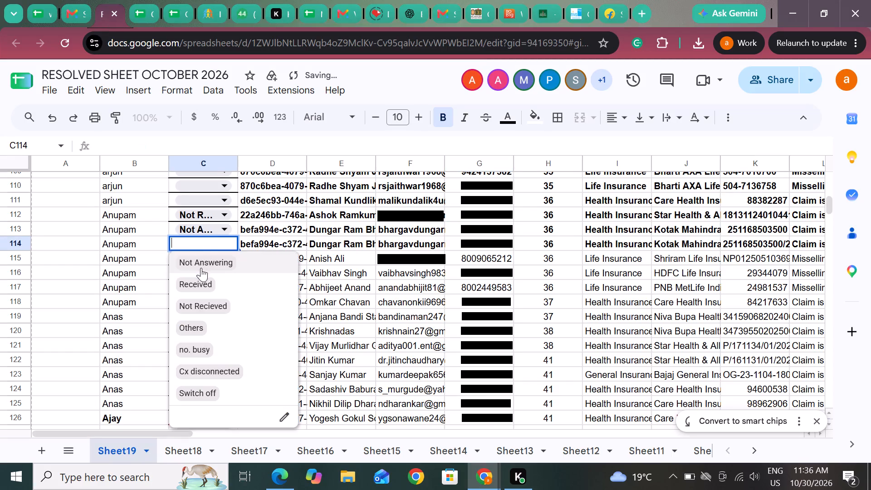
{"action": "left_click", "coordinate": [201, 266]}
Search the Insurance Samadhan admin portal for the row 113 customer's copied phone number.
{"action": "left_click", "coordinate": [211, 25]}
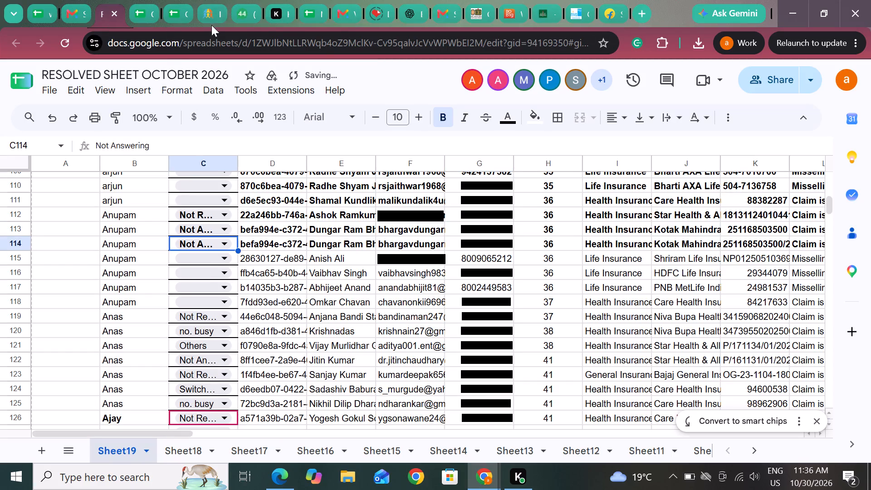
{"action": "double_click", "coordinate": [132, 155]}
{"action": "key", "text": "ctrl+v"}
{"action": "left_click", "coordinate": [179, 169]}
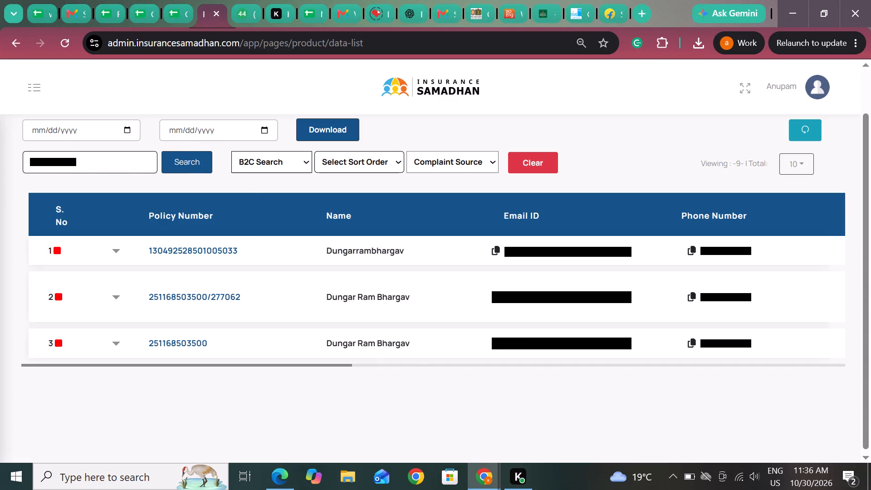
Add the comment "nr" to the communication list of the second complaint in the results, then return to the complaints.
{"action": "scroll", "coordinate": [496, 266], "scroll_direction": "left", "scroll_amount": 2}
{"action": "left_click", "coordinate": [502, 299]}
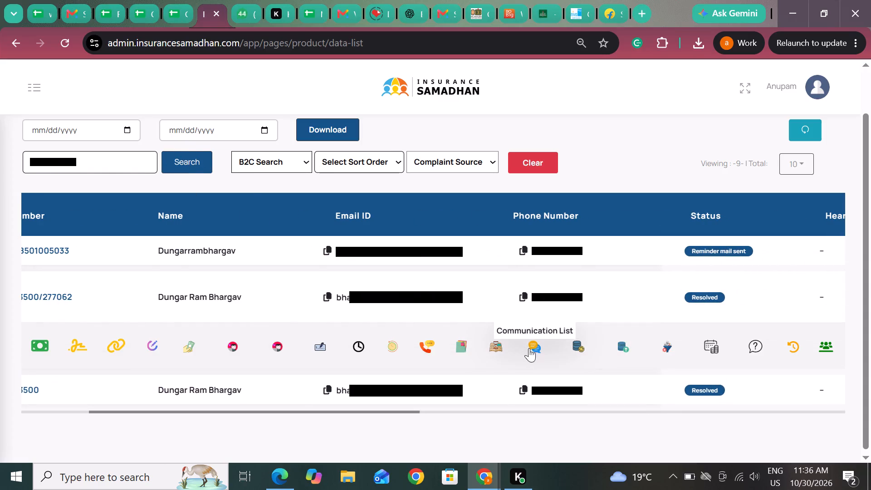
{"action": "left_click", "coordinate": [529, 348]}
{"action": "scroll", "coordinate": [449, 358], "scroll_direction": "down", "scroll_amount": 10}
{"action": "left_click", "coordinate": [510, 433]}
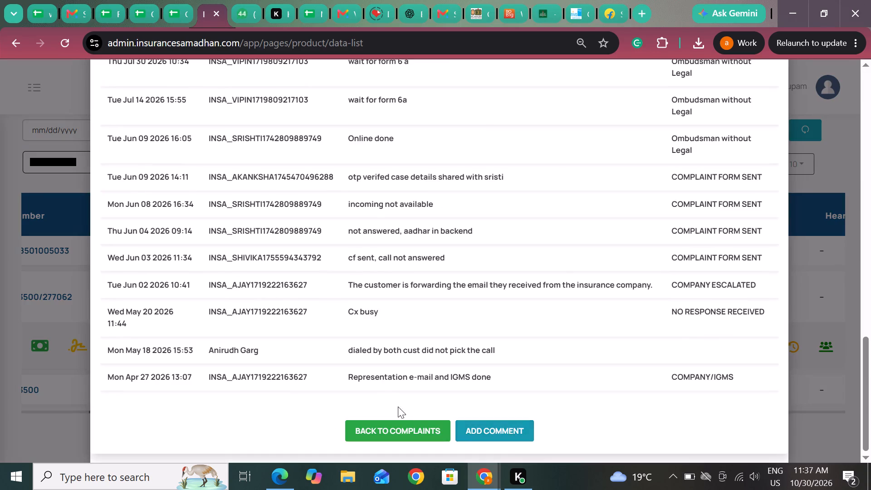
{"action": "left_click", "coordinate": [390, 346]}
{"action": "key", "text": "n"}
{"action": "key", "text": "r"}
{"action": "left_click", "coordinate": [482, 392]}
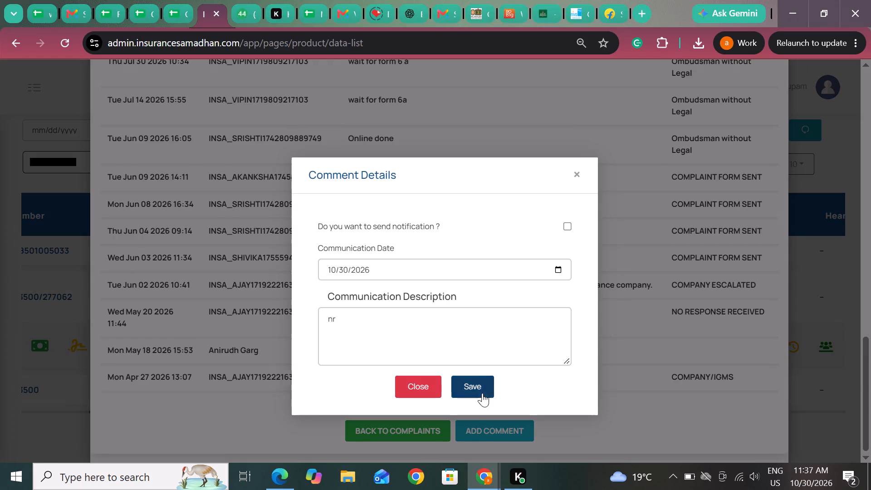
{"action": "scroll", "coordinate": [417, 249], "scroll_direction": "up", "scroll_amount": 9}
{"action": "left_click", "coordinate": [389, 130]}
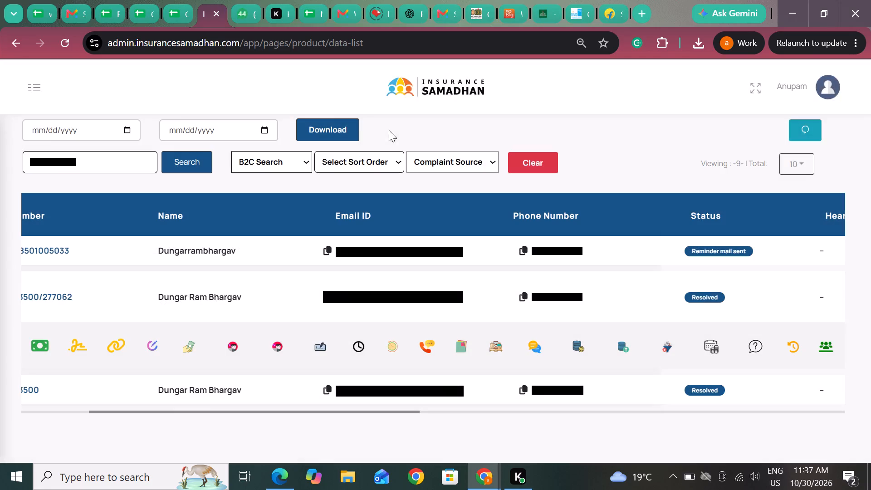
Copy the phone number from row 115 of the resolved sheet and search the Insurance Samadhan admin portal for it.
{"action": "left_click", "coordinate": [96, 20]}
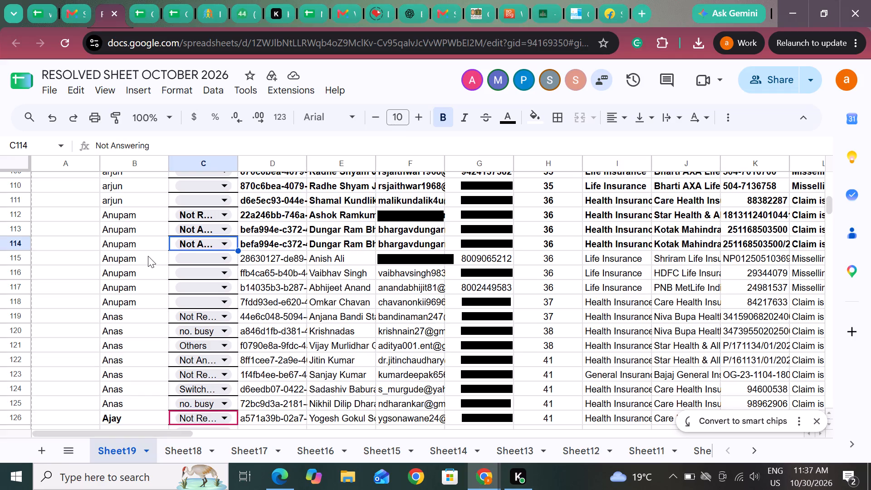
{"action": "left_click", "coordinate": [262, 248]}
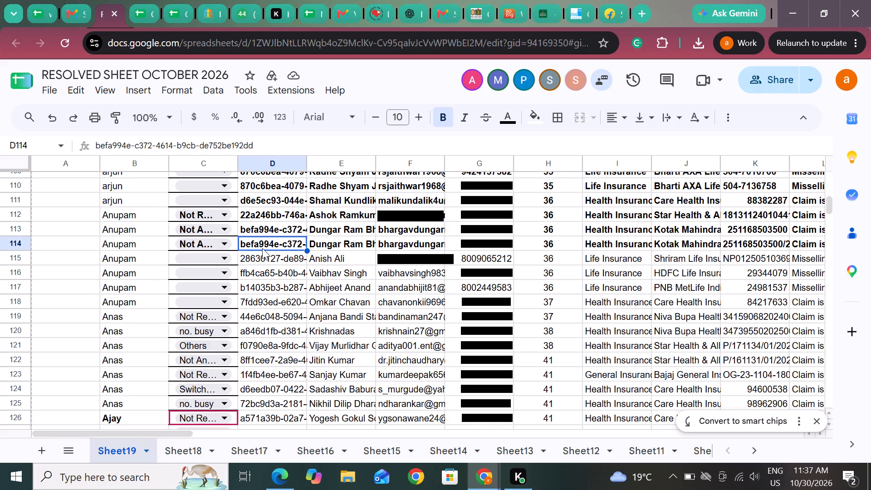
{"action": "left_click", "coordinate": [266, 256]}
{"action": "left_click", "coordinate": [341, 281]}
{"action": "left_click", "coordinate": [339, 263]}
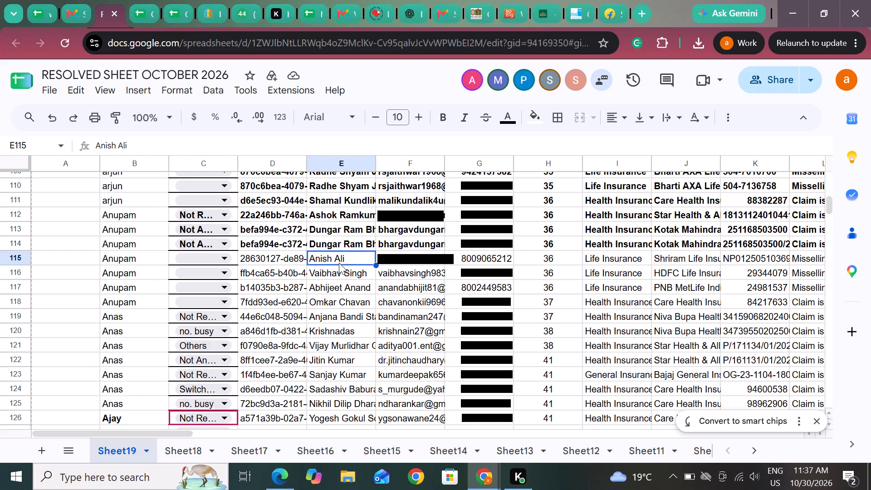
{"action": "left_click", "coordinate": [473, 264]}
{"action": "key", "text": "ctrl+c"}
{"action": "key", "text": "ctrl+c"}
{"action": "key", "text": "ctrl+c"}
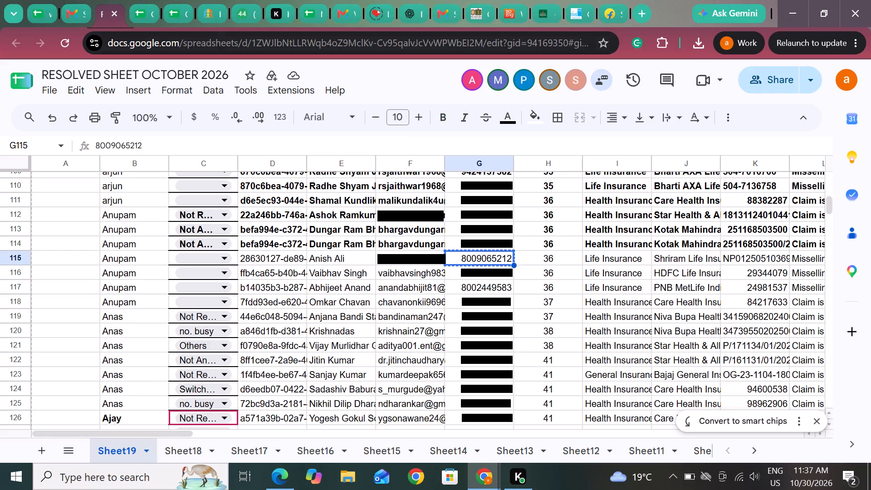
{"action": "left_click", "coordinate": [208, 22]}
{"action": "double_click", "coordinate": [95, 159], "text": "ctrl"}
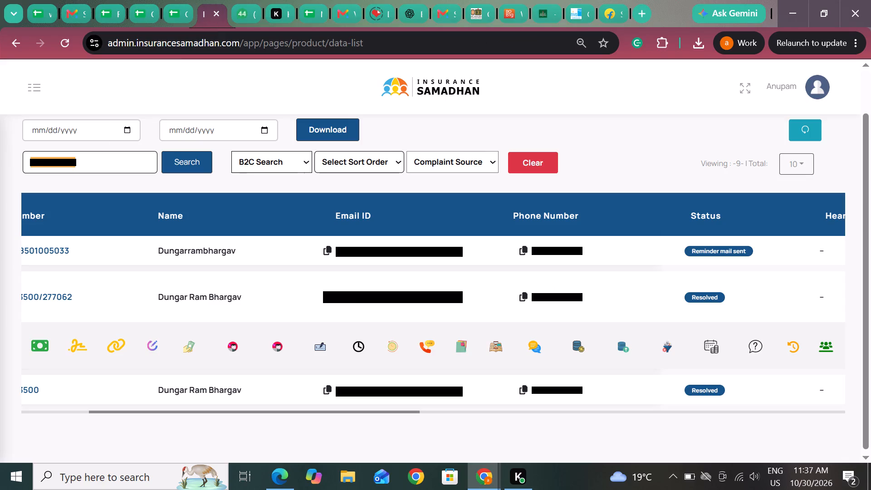
{"action": "triple_click", "coordinate": [116, 169], "text": "ctrl"}
{"action": "key", "text": "ctrl+v"}
{"action": "left_click", "coordinate": [178, 163], "text": "ctrl"}
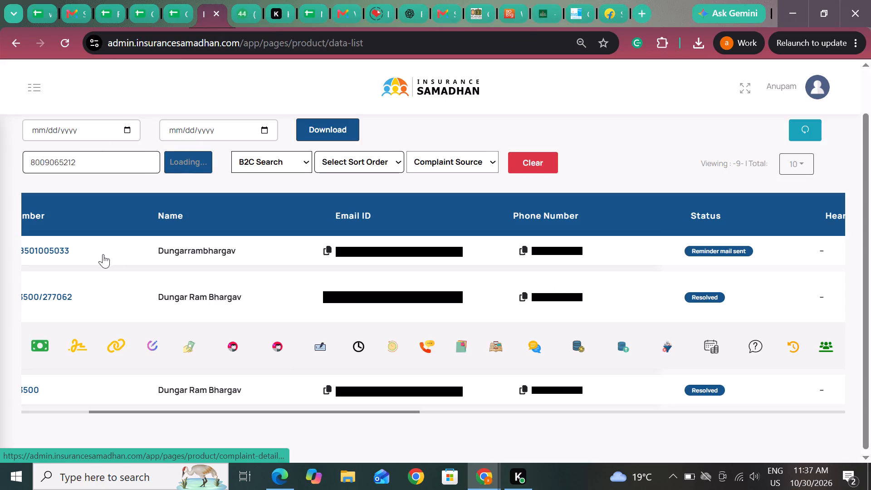
Copy the phone number from the found complaint and call it through the Smartflo dialer.
{"action": "scroll", "coordinate": [232, 260], "scroll_direction": "left", "scroll_amount": 1}
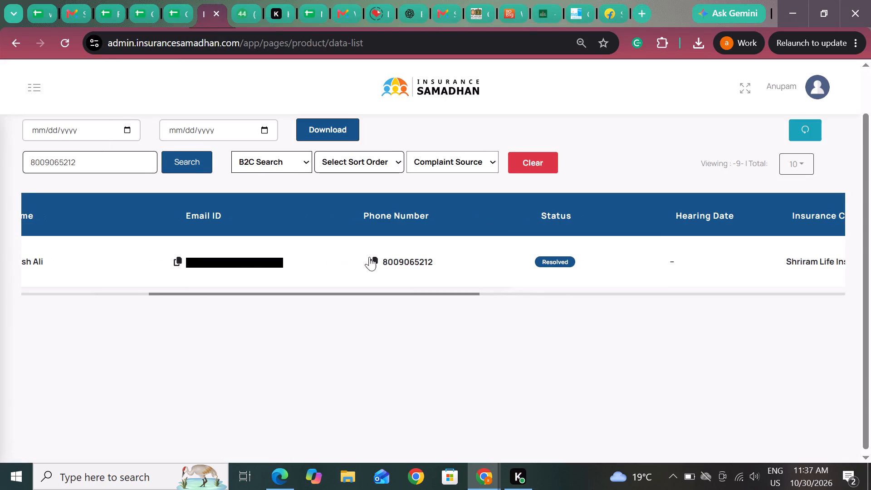
{"action": "left_click", "coordinate": [371, 260]}
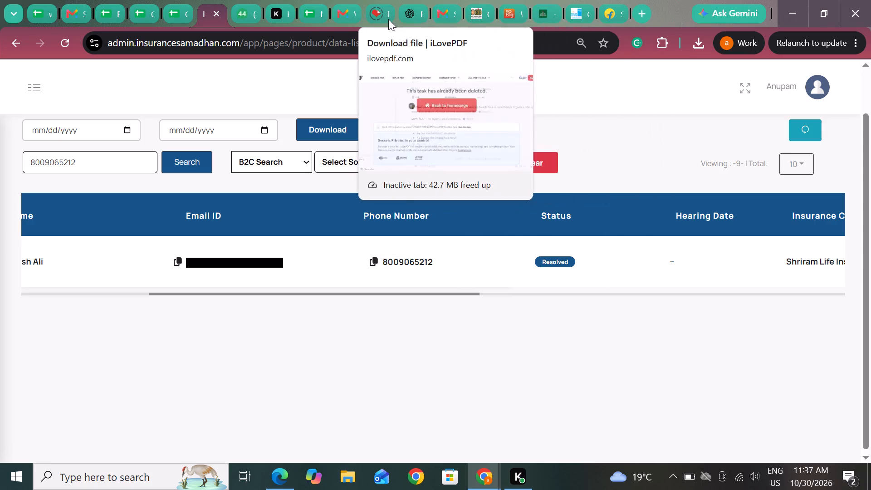
{"action": "left_click", "coordinate": [514, 23]}
{"action": "double_click", "coordinate": [427, 149], "text": "ctrl"}
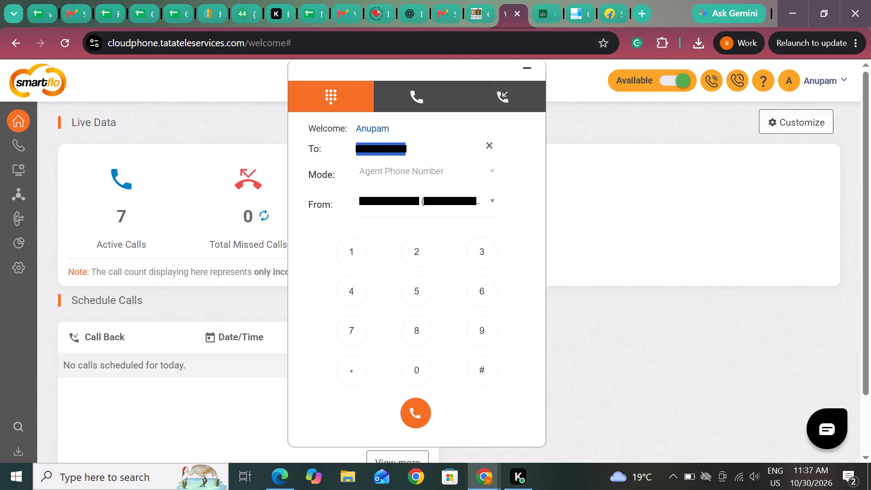
{"action": "key", "text": "ctrl+v"}
{"action": "left_click", "coordinate": [420, 418]}
{"action": "scroll", "coordinate": [274, 43], "scroll_direction": "up", "scroll_amount": 6}
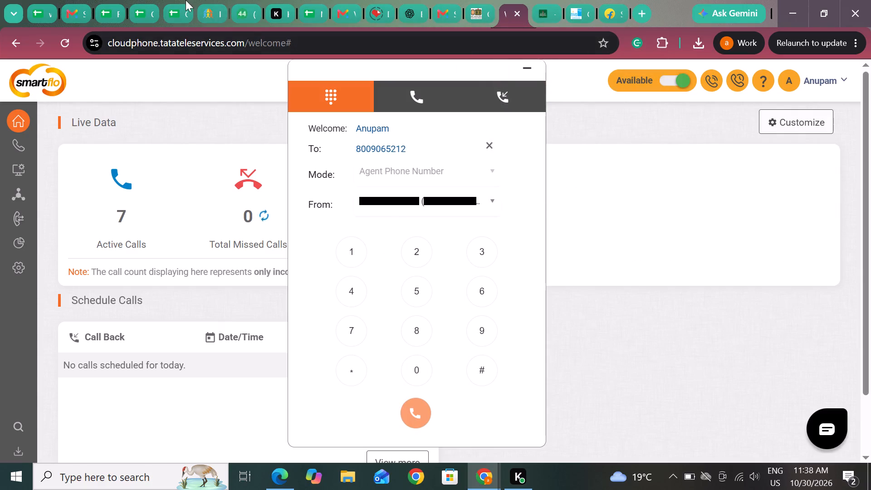
Return to the Insurance Samadhan admin portal and look over the called customer's complaint entry.
{"action": "left_click", "coordinate": [205, 21]}
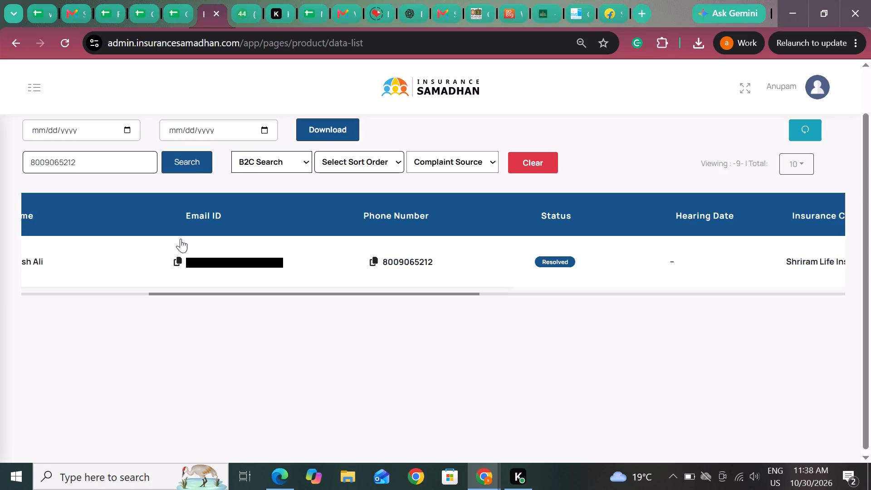
{"action": "scroll", "coordinate": [235, 260], "scroll_direction": "right", "scroll_amount": 1}
{"action": "scroll", "coordinate": [240, 264], "scroll_direction": "left", "scroll_amount": 1}
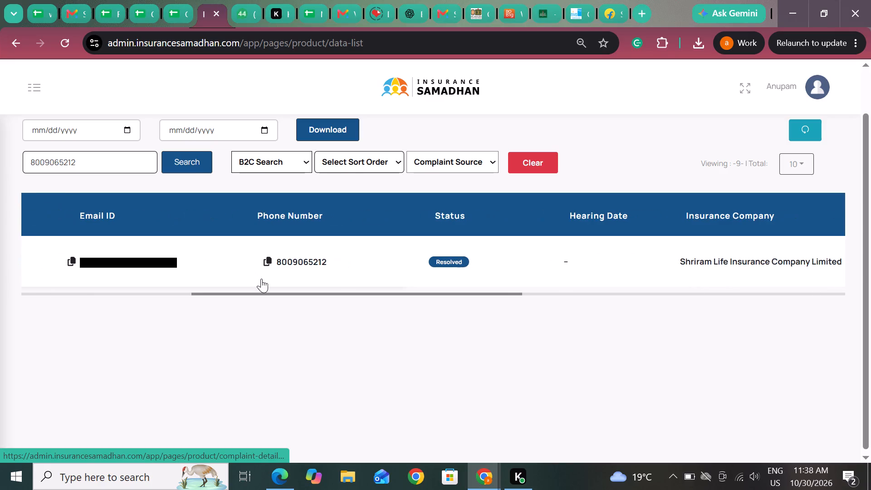
{"action": "scroll", "coordinate": [261, 279], "scroll_direction": "left", "scroll_amount": 1}
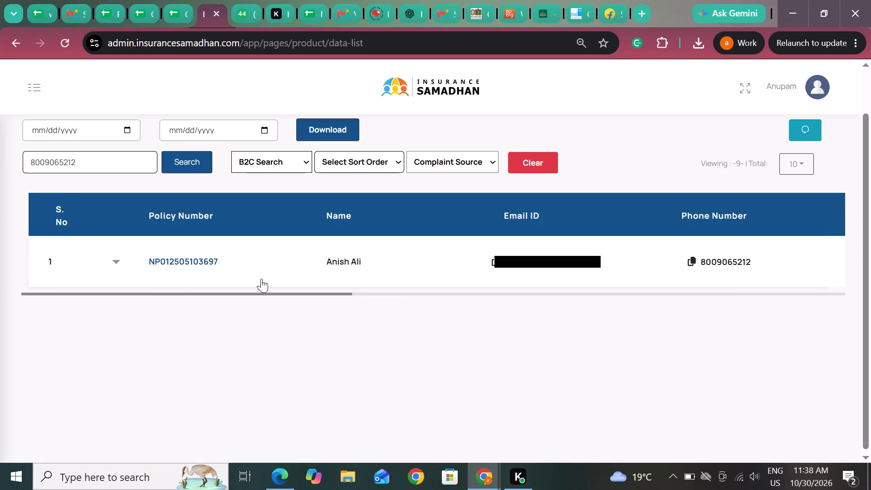
{"action": "scroll", "coordinate": [268, 277], "scroll_direction": "left", "scroll_amount": 2}
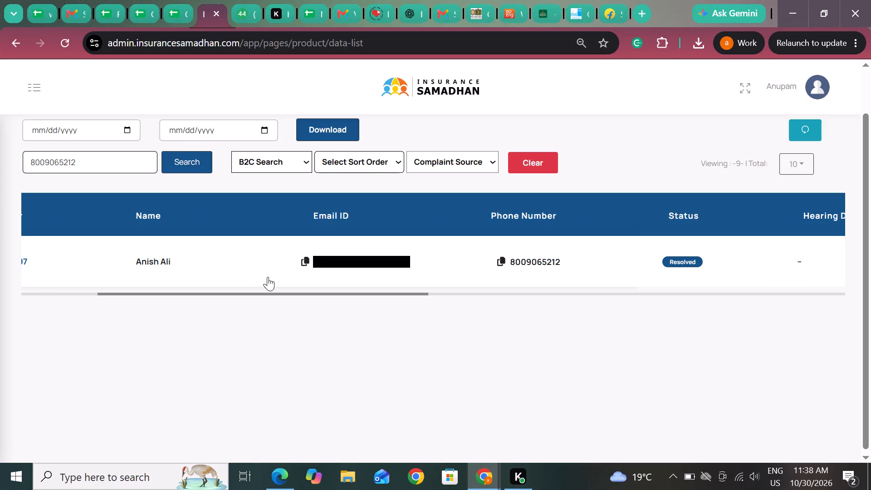
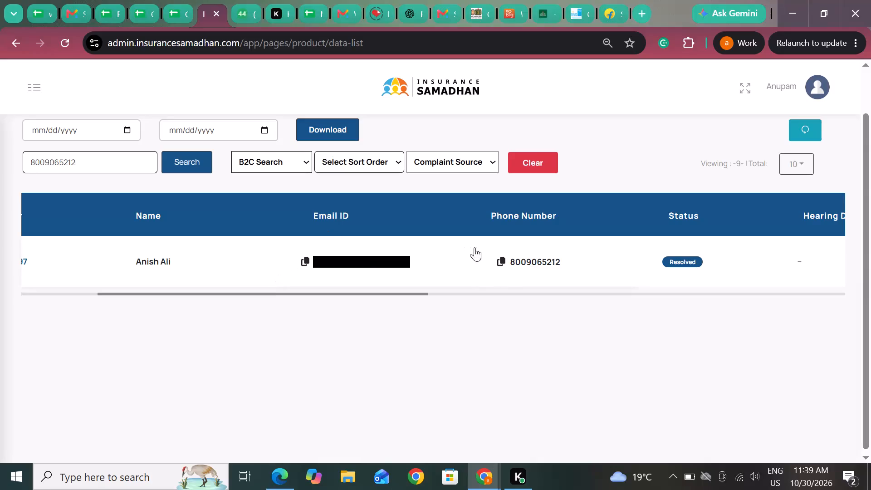
Copy the phone number from the found complaint, try calling it again through the Smartflo dialer, and switch to the October 2026 resolved sheet.
{"action": "left_click", "coordinate": [500, 264]}
{"action": "left_click", "coordinate": [506, 20]}
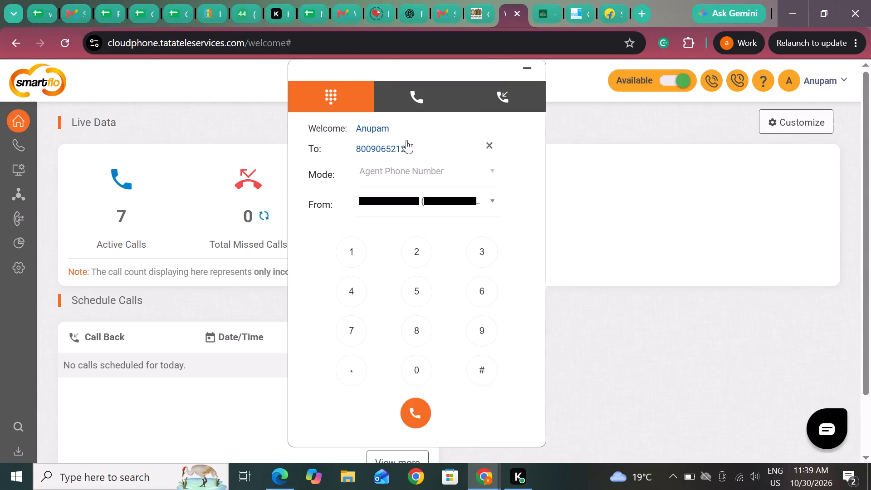
{"action": "double_click", "coordinate": [405, 153], "text": "ctrl"}
{"action": "key", "text": "ctrl+v"}
{"action": "left_click", "coordinate": [415, 408]}
{"action": "scroll", "coordinate": [128, 0], "scroll_direction": "up", "scroll_amount": 2}
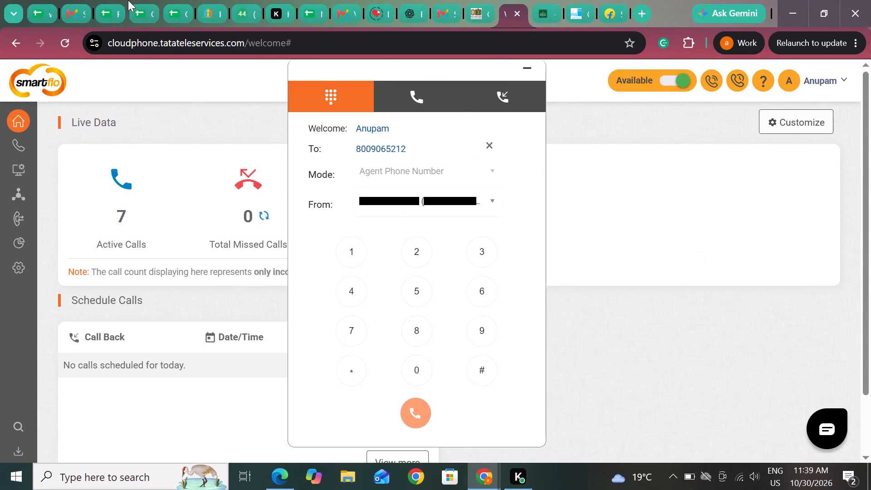
{"action": "left_click", "coordinate": [101, 17]}
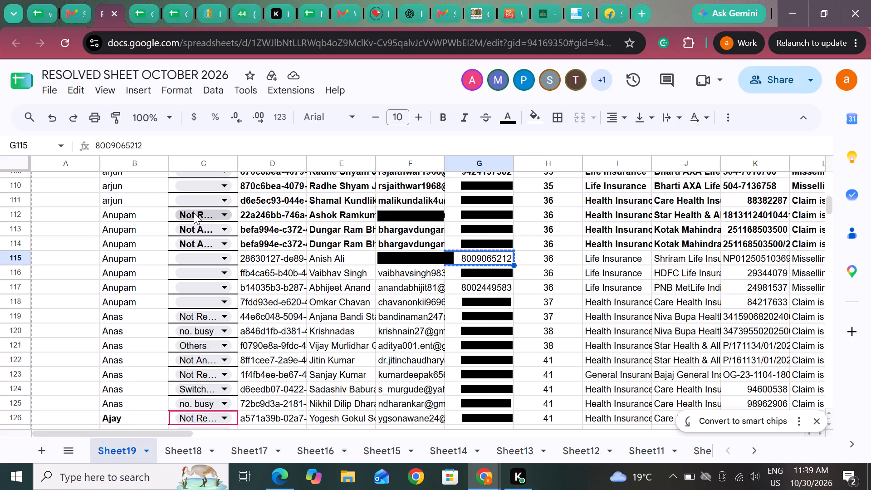
Reload the Smartflo page, reopen the dialer and call the copied complaint number again, then return to the Insurance Samadhan admin portal.
{"action": "left_click", "coordinate": [512, 23]}
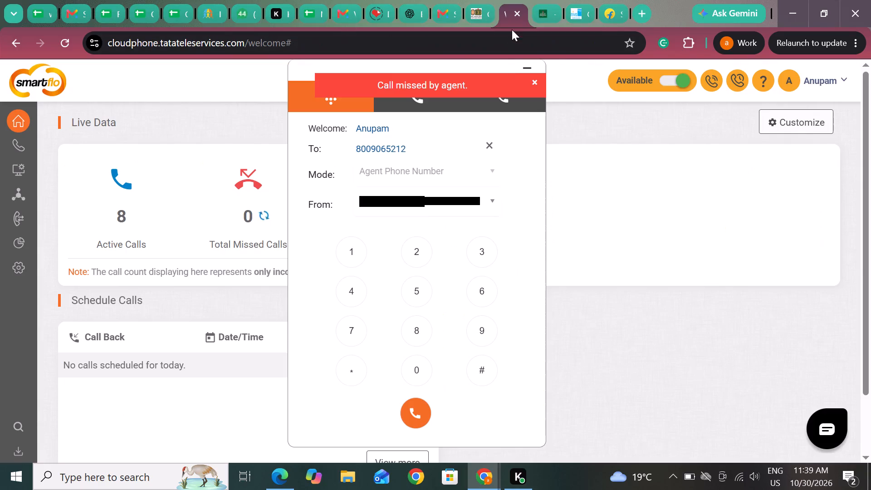
{"action": "left_click", "coordinate": [68, 49]}
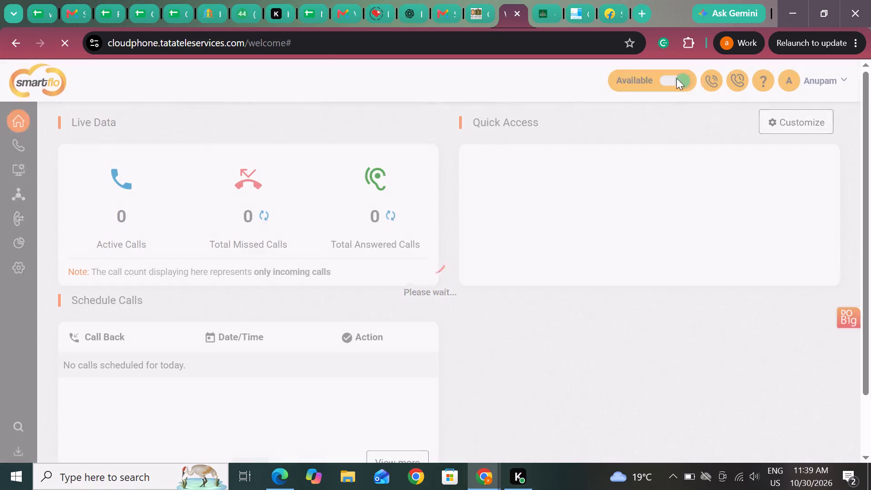
{"action": "left_click", "coordinate": [716, 81]}
{"action": "left_click", "coordinate": [413, 153], "text": "ctrl"}
{"action": "key", "text": "ctrl+v"}
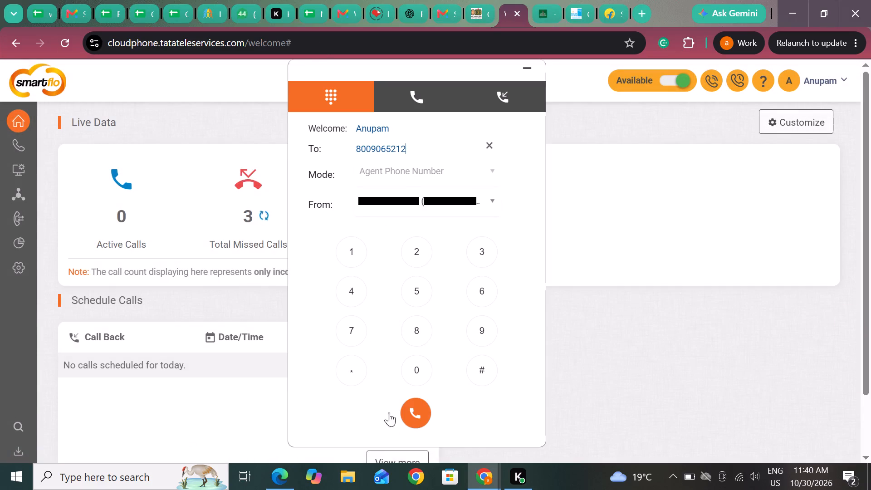
{"action": "left_click", "coordinate": [411, 415]}
{"action": "left_click", "coordinate": [209, 9]}
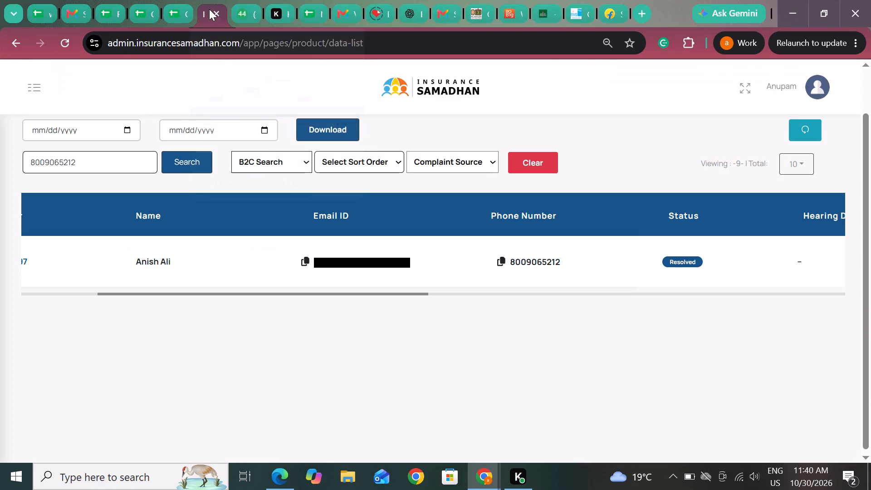